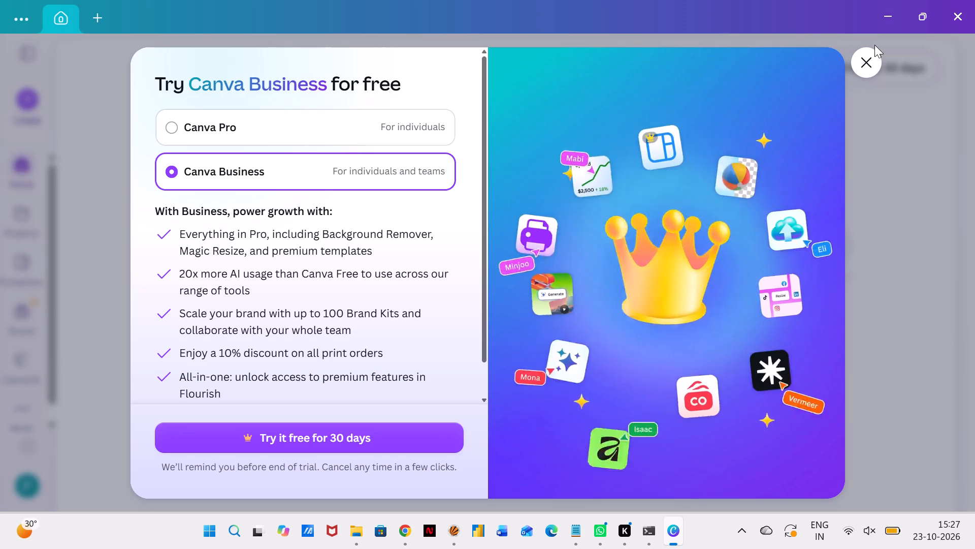
Dismiss the Canva Business free-trial offer.
click(870, 63)
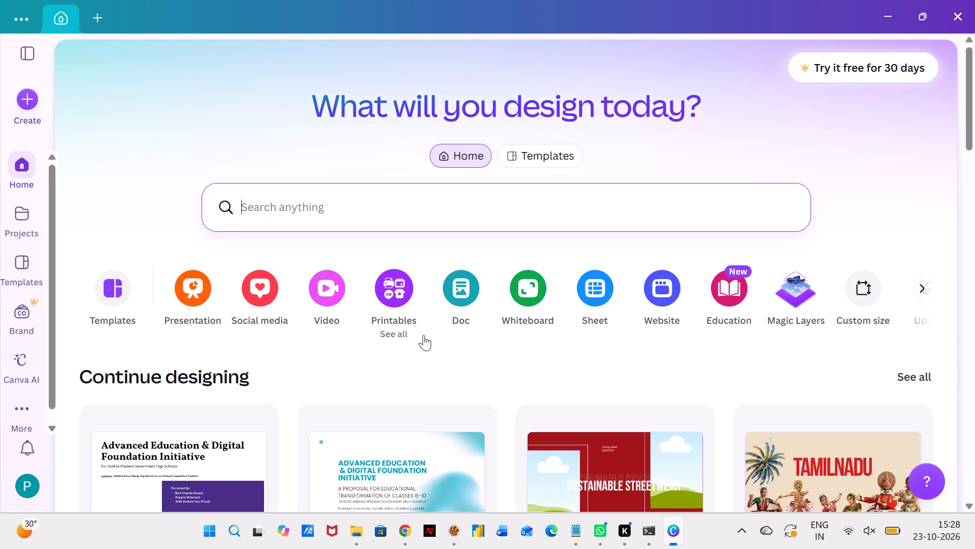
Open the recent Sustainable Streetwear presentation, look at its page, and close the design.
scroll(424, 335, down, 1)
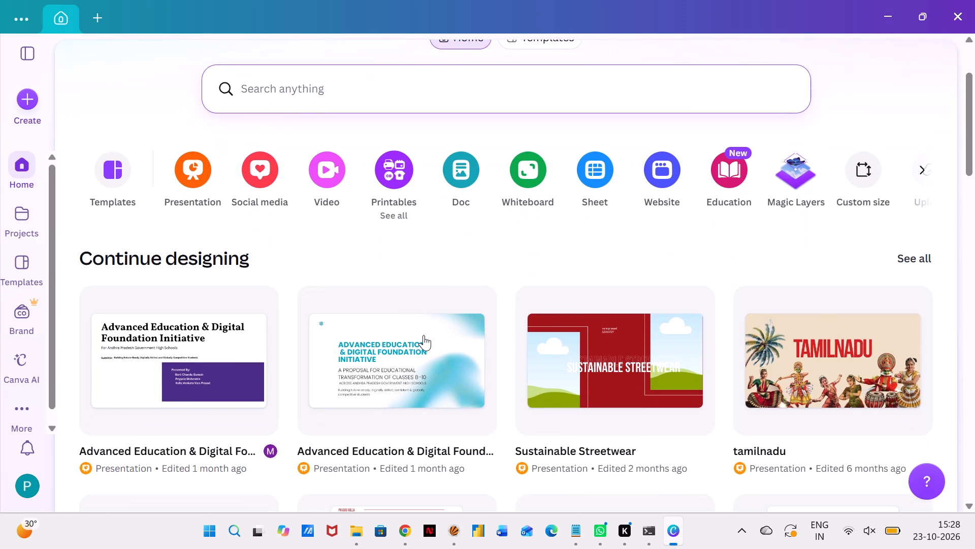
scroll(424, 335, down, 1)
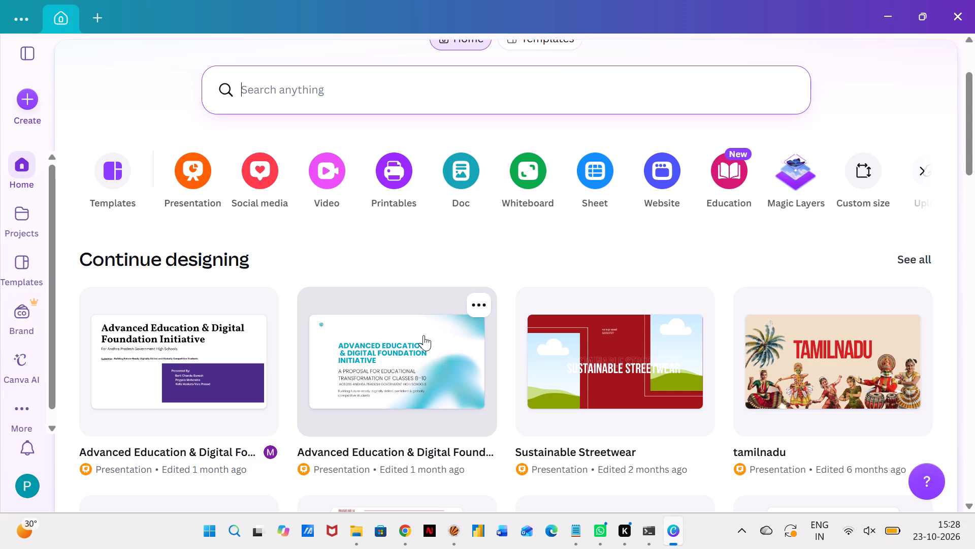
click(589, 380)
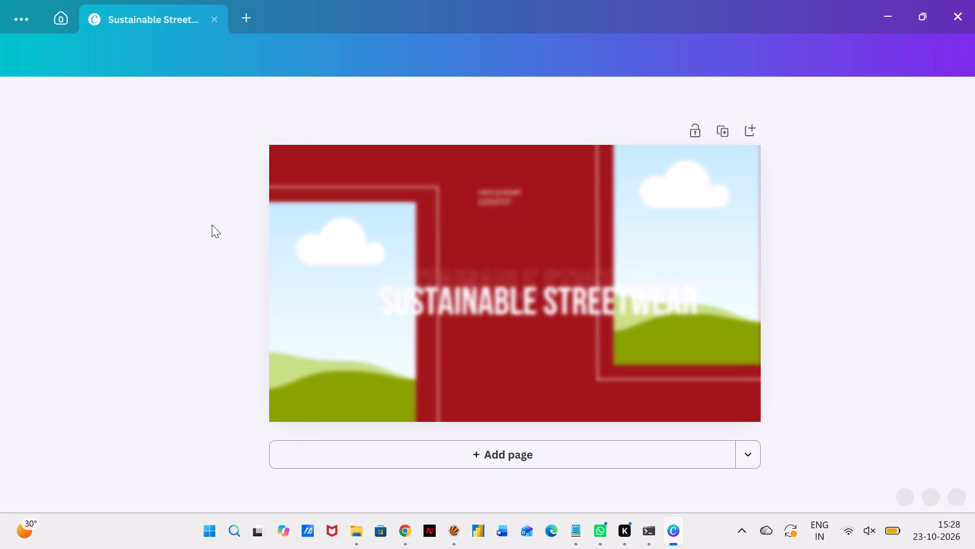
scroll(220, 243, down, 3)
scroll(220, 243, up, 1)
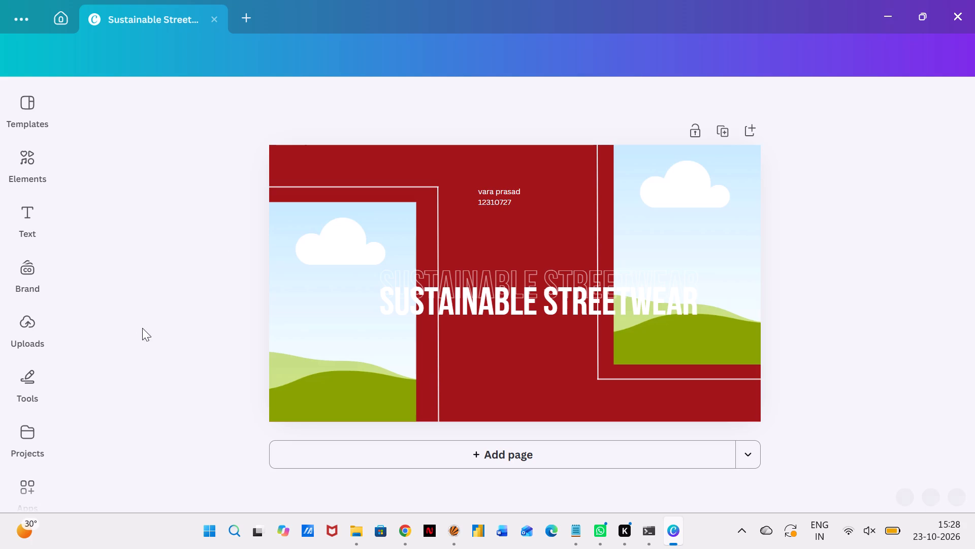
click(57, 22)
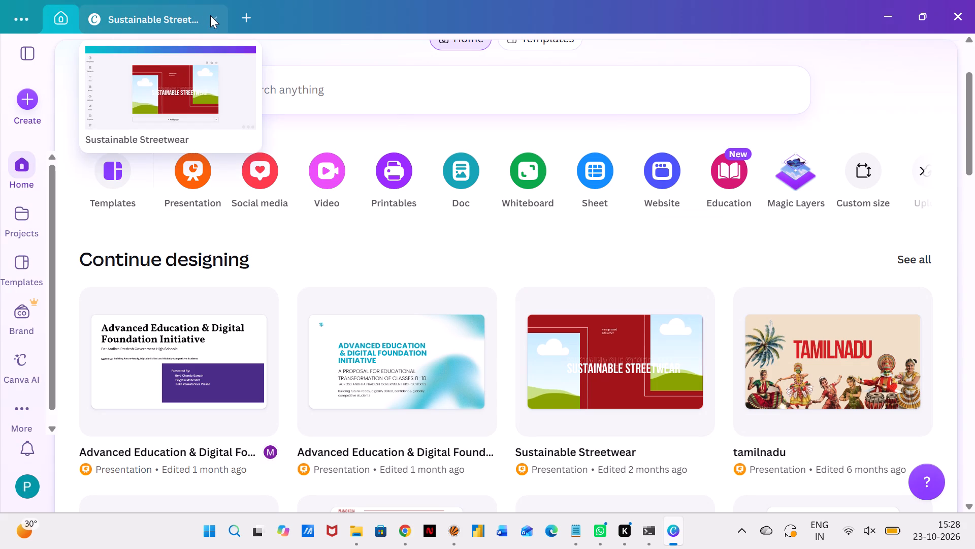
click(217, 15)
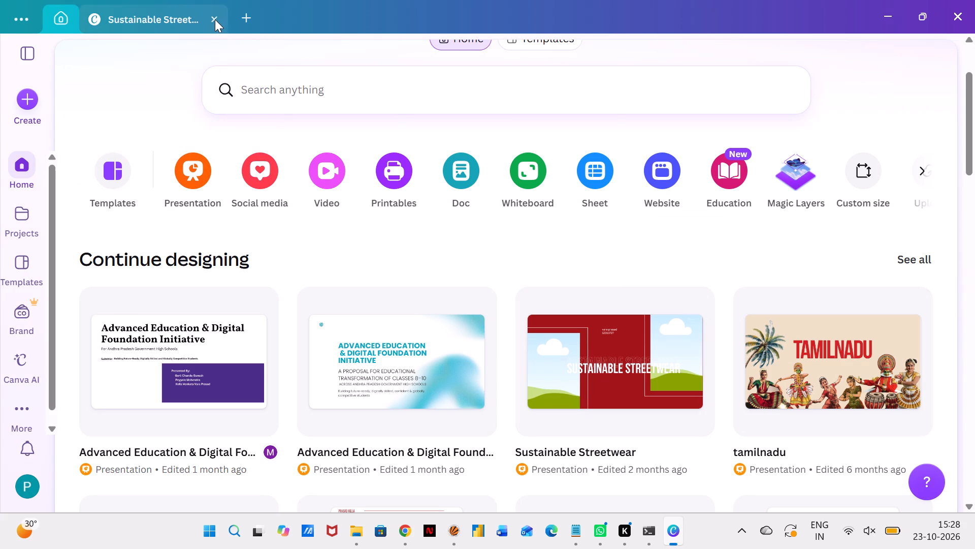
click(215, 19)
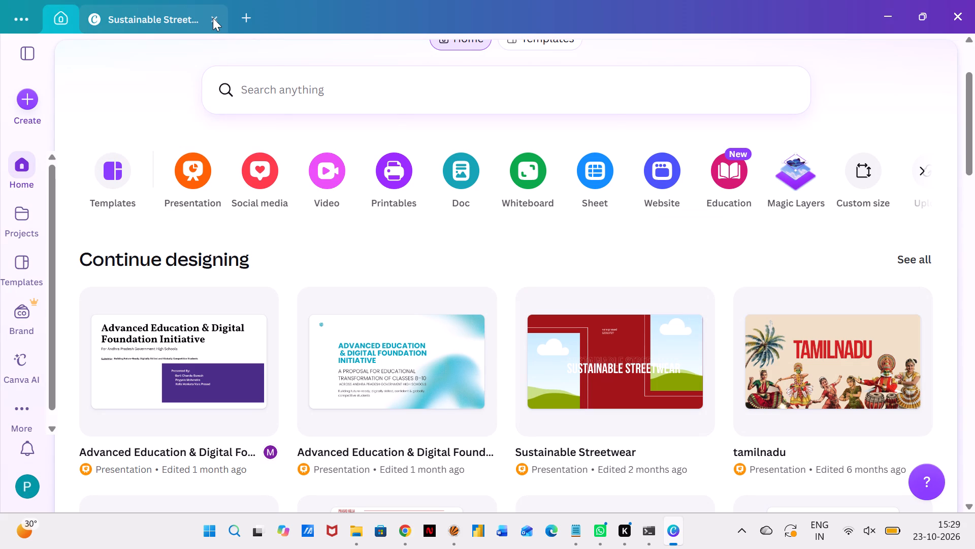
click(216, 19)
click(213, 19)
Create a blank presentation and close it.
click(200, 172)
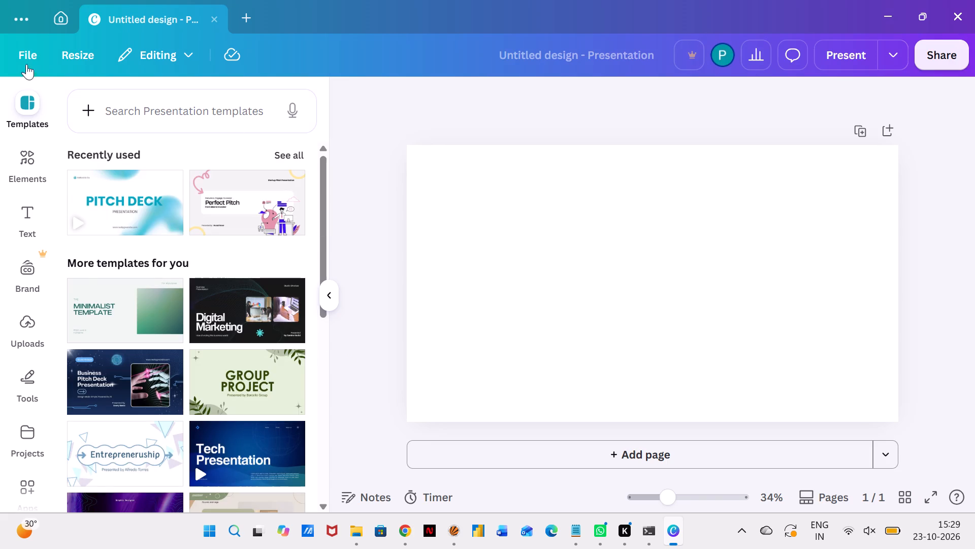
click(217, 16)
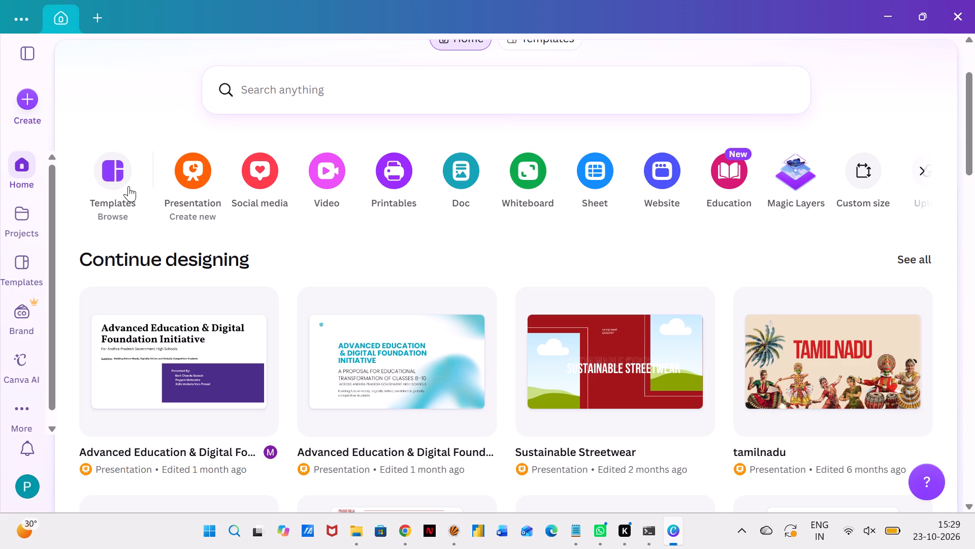
Create a new custom-size design 120 px wide and 120 px high.
scroll(270, 221, up, 4)
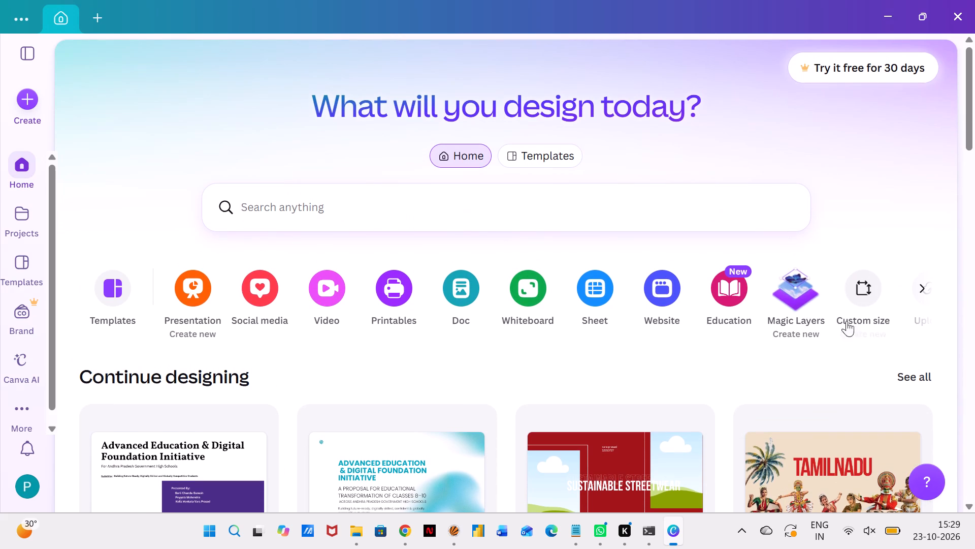
click(864, 292)
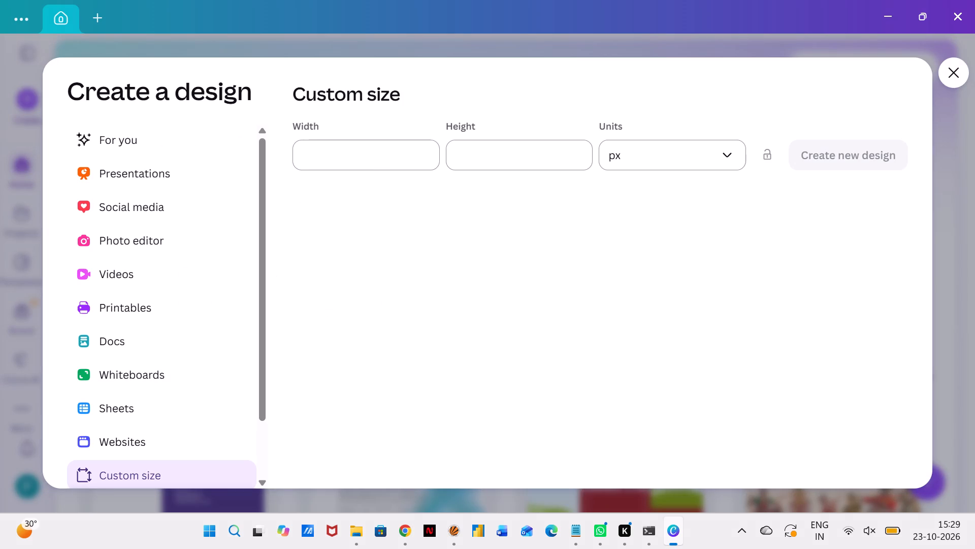
click(398, 156)
key(2)
key(0)
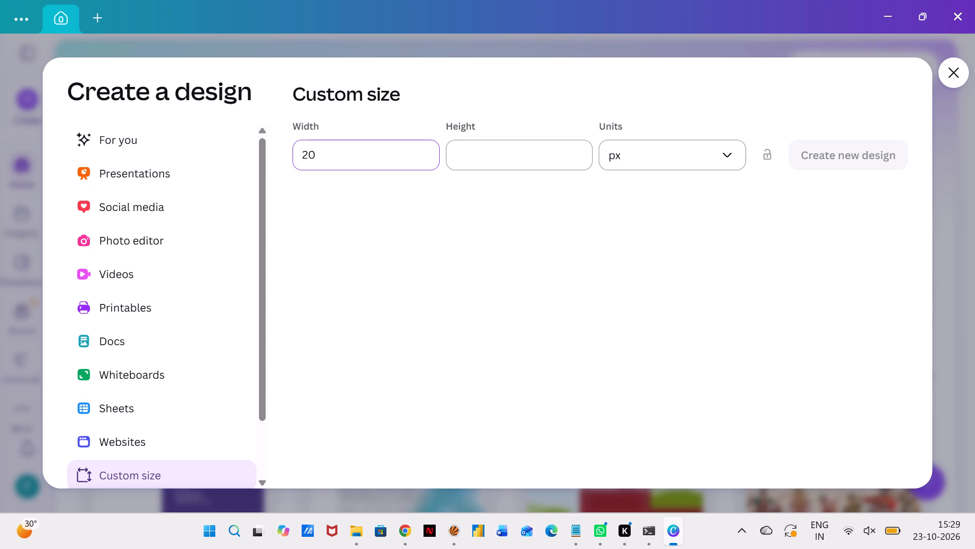
click(493, 154)
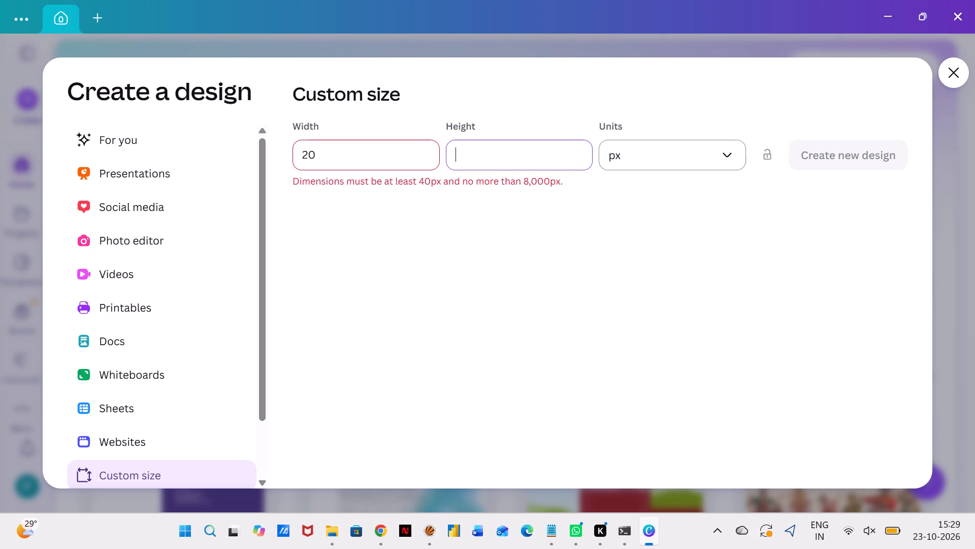
click(397, 163)
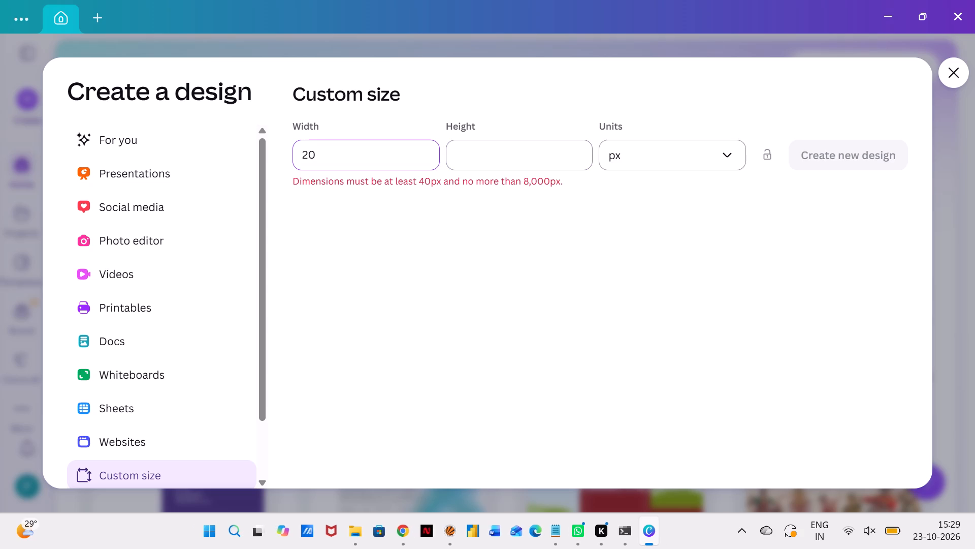
text(px)
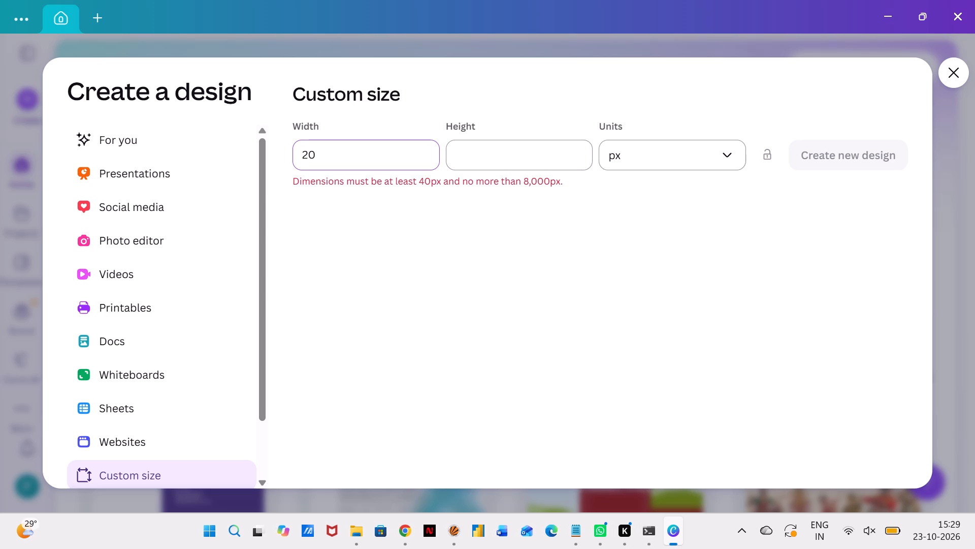
text(px)
key(BackSpace)
key(BackSpace)
key(BackSpace)
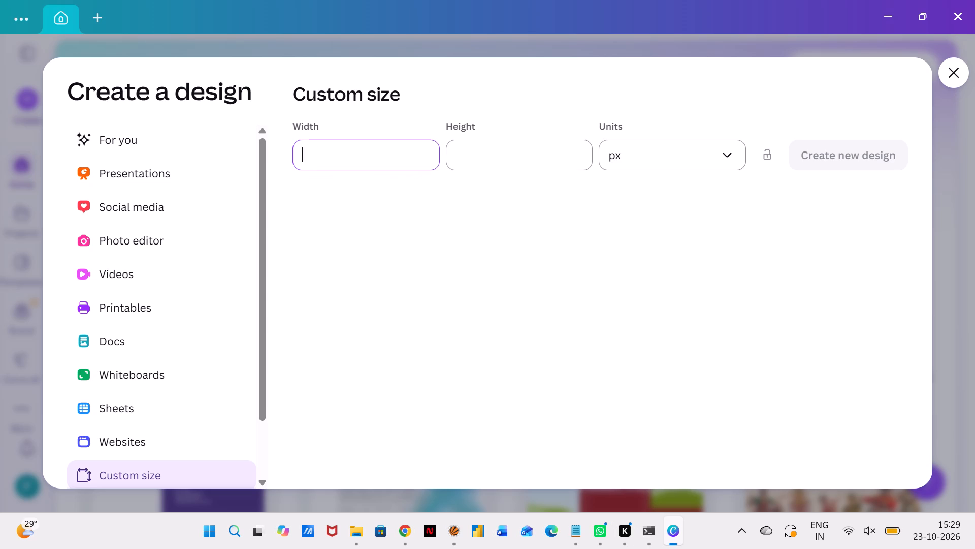
text(120)
click(516, 151)
text(120)
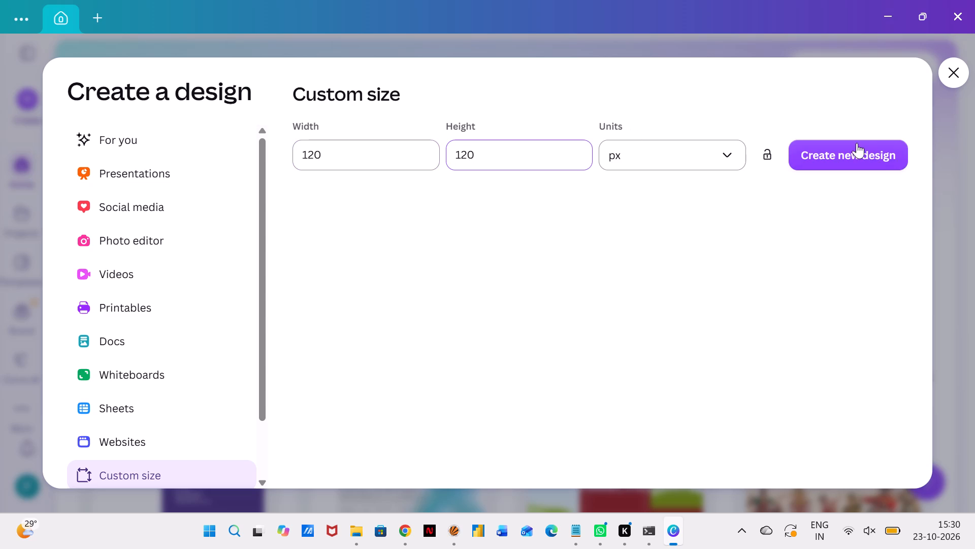
click(855, 146)
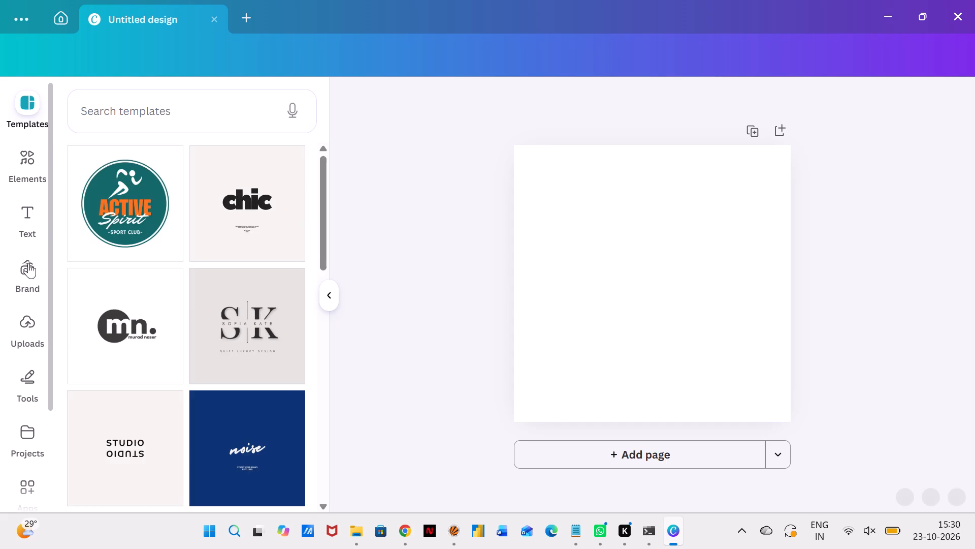
Browse the Graphics and Shapes element categories for something to use in the design.
click(31, 166)
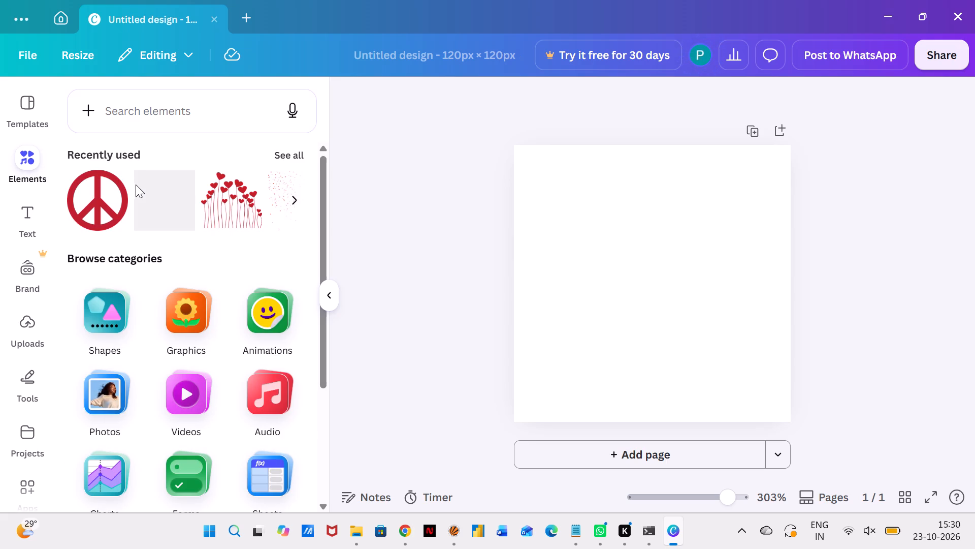
click(177, 322)
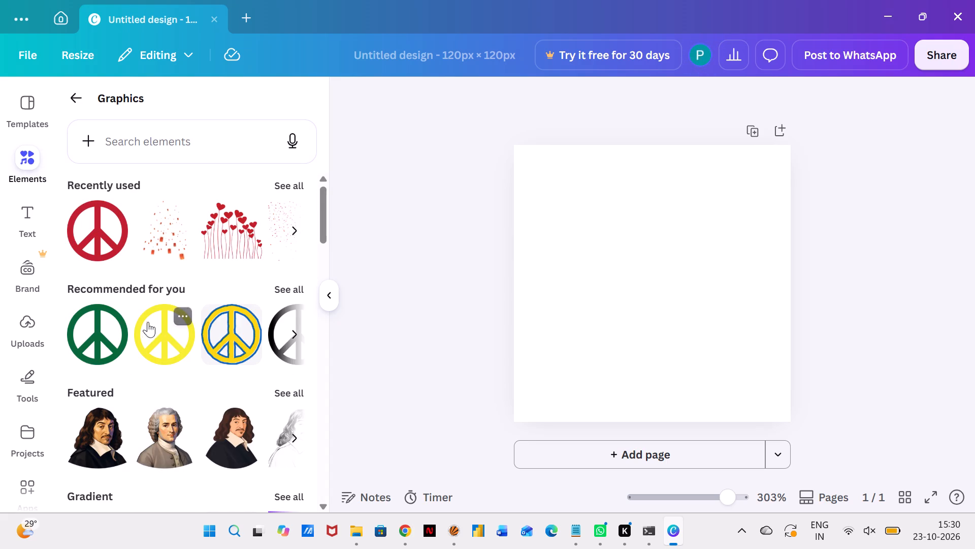
click(74, 100)
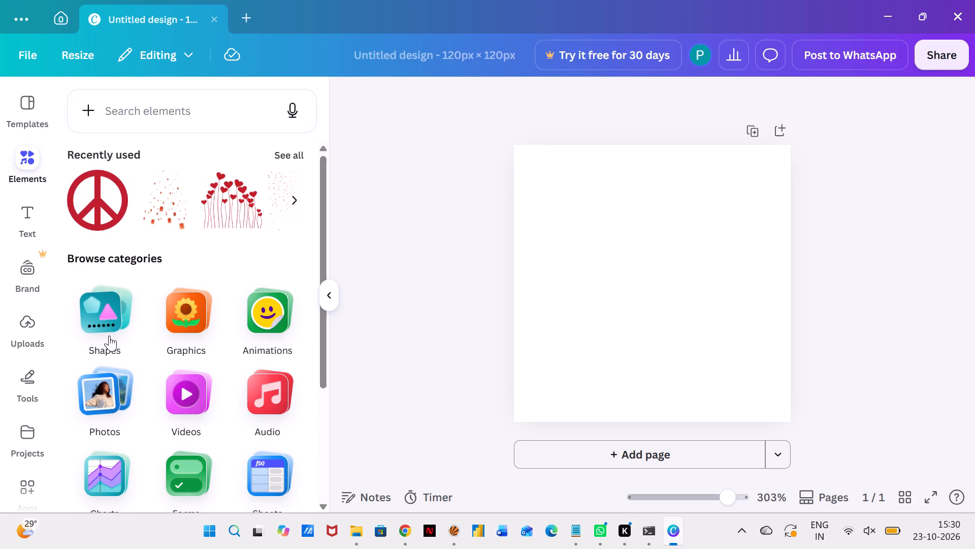
click(113, 319)
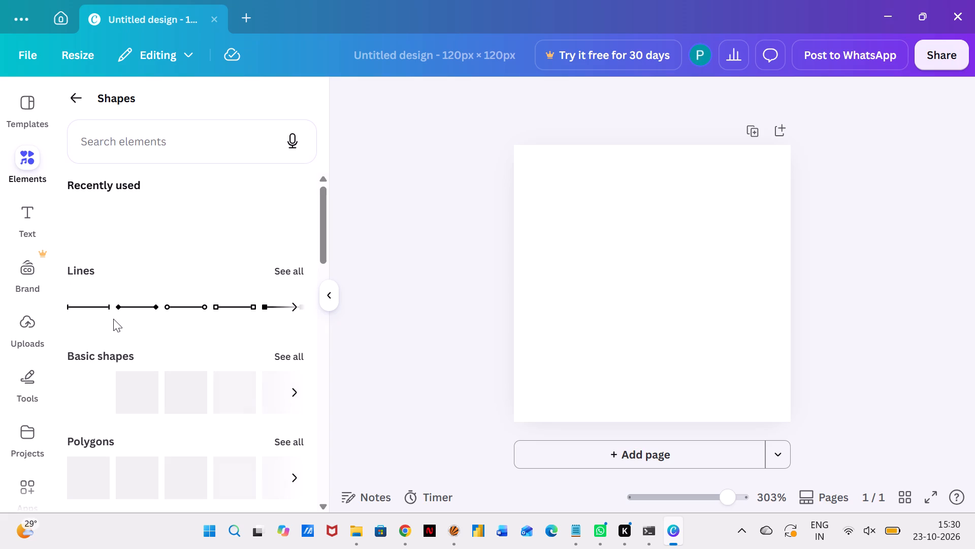
scroll(113, 319, down, 3)
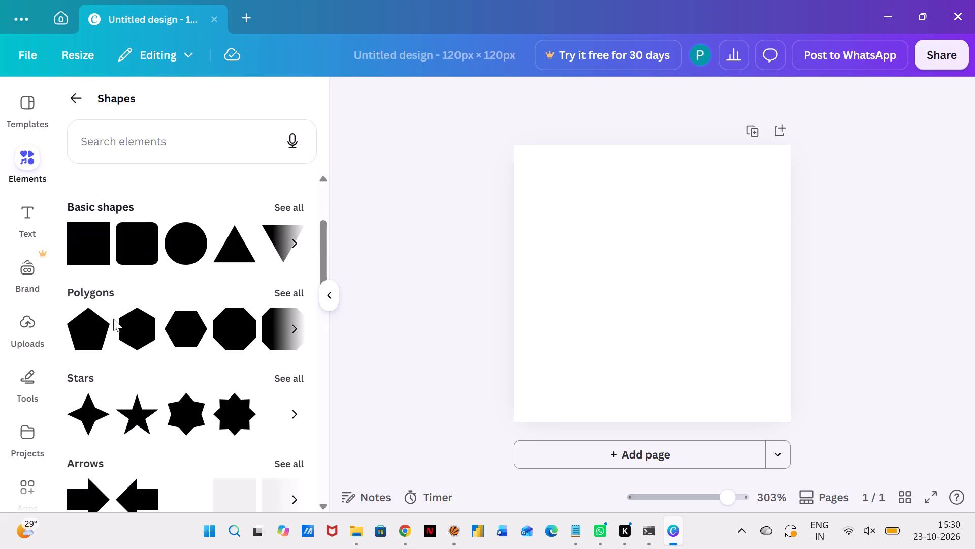
scroll(113, 319, down, 2)
scroll(113, 319, up, 4)
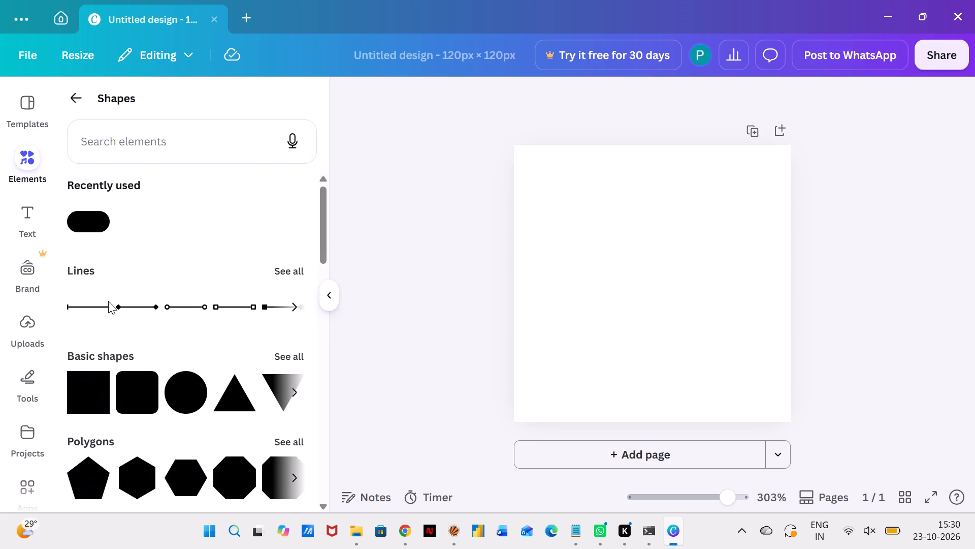
click(78, 100)
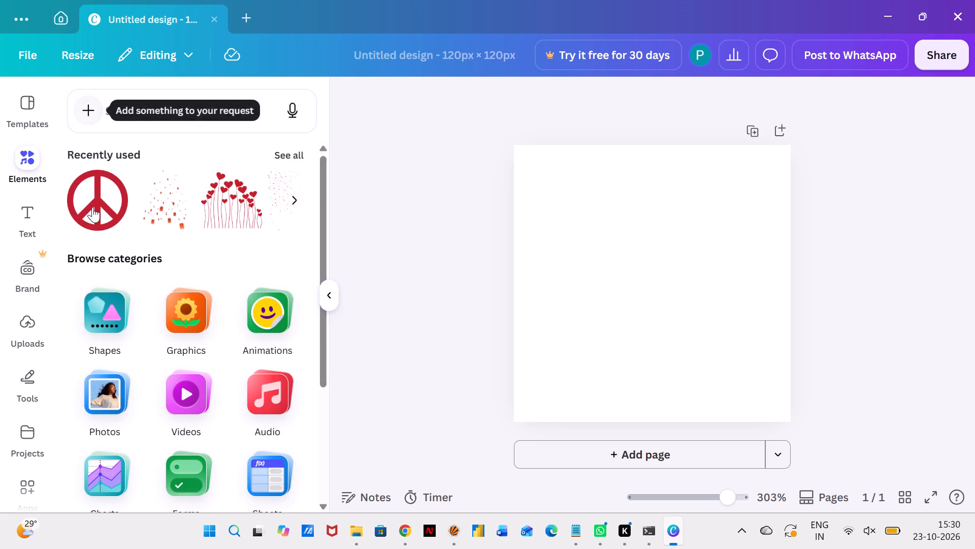
Browse the Graphics category and look through its Sketchy Flowers collection for a suitable flower.
click(171, 311)
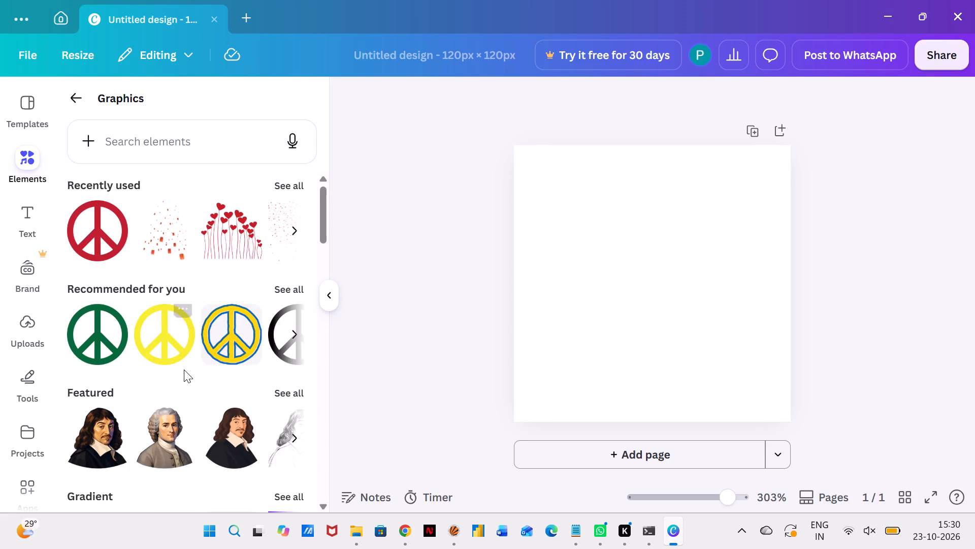
scroll(184, 370, down, 7)
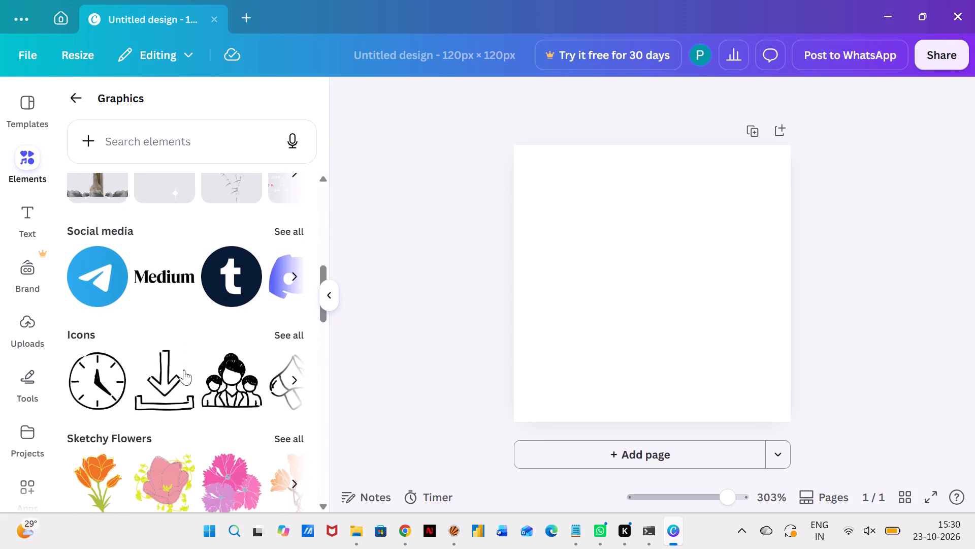
scroll(184, 370, down, 1)
scroll(184, 370, up, 2)
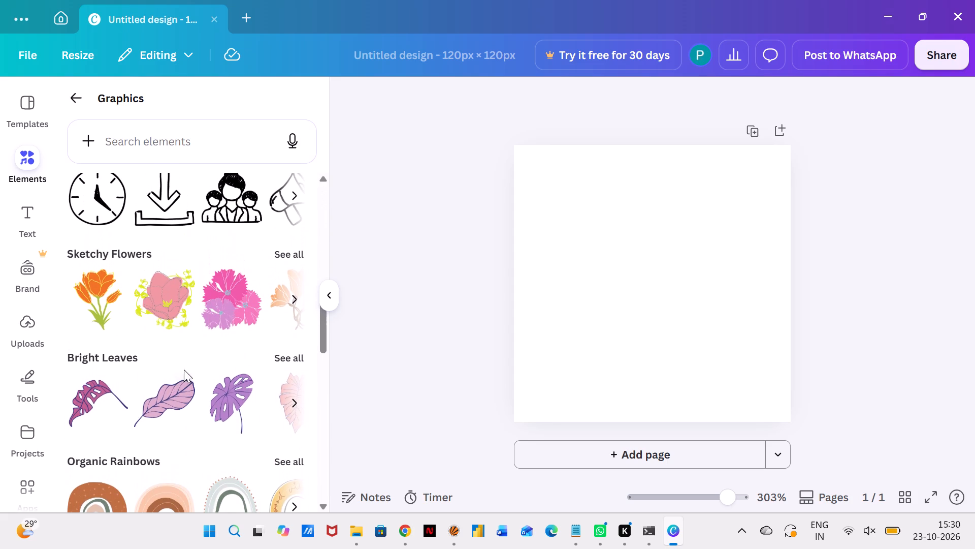
click(291, 298)
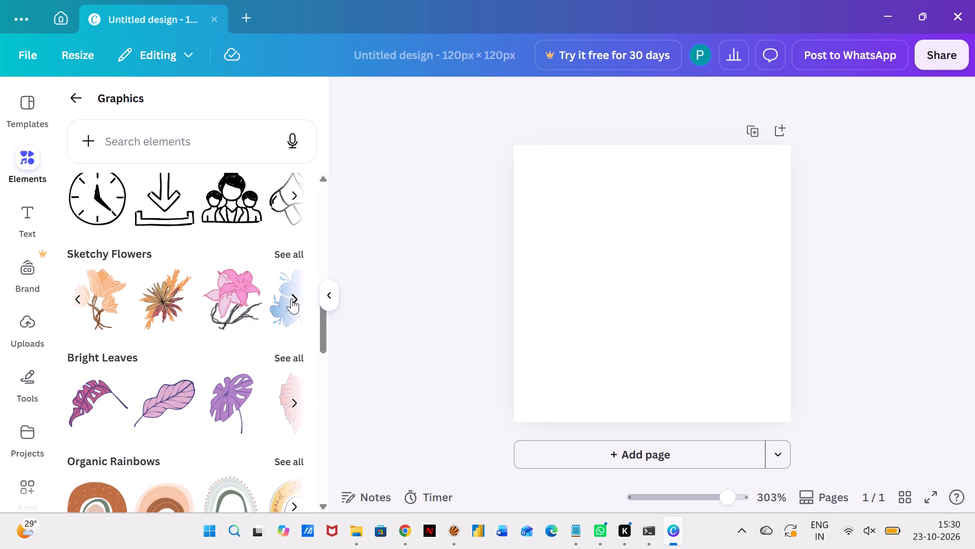
click(291, 298)
click(291, 298)
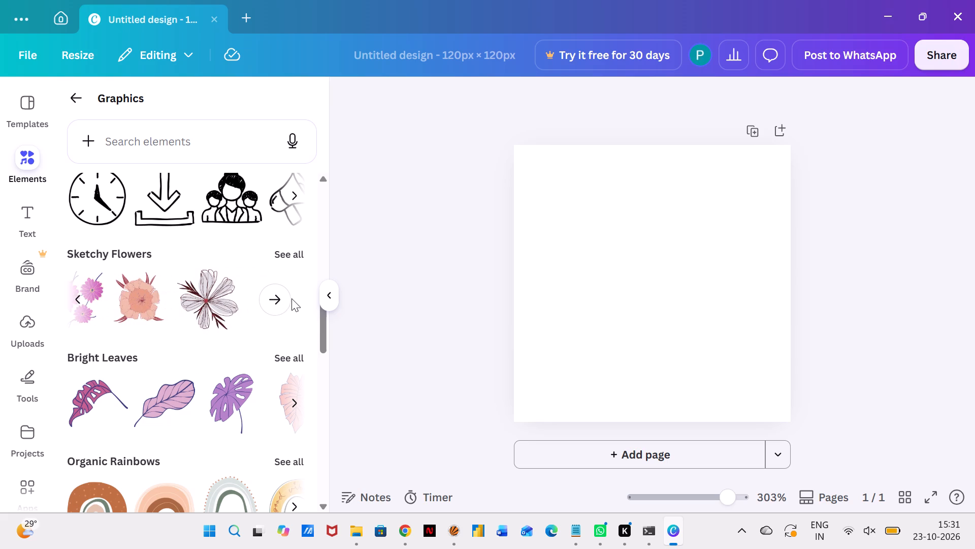
Look further through the graphics collections, going through the Vivid Leaves row to its end.
scroll(251, 369, down, 2)
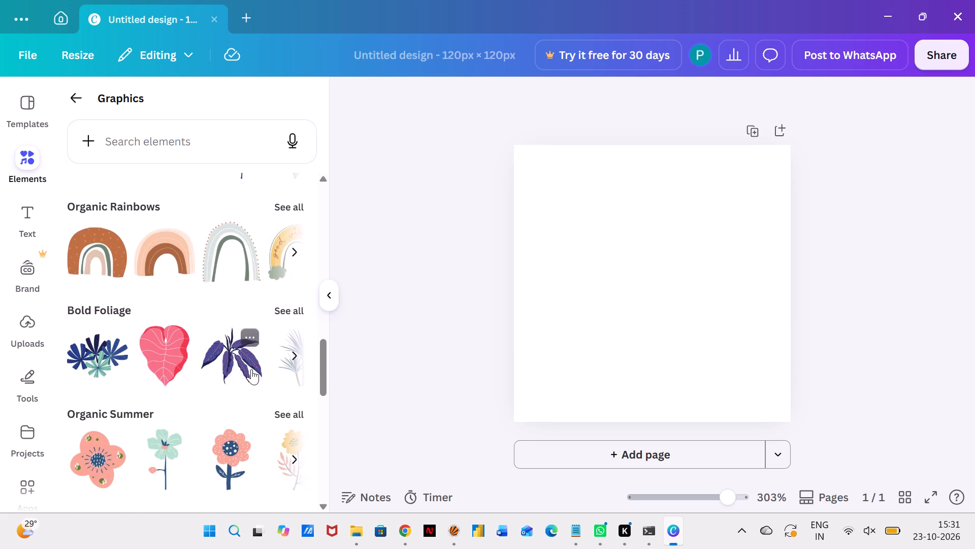
scroll(251, 369, down, 3)
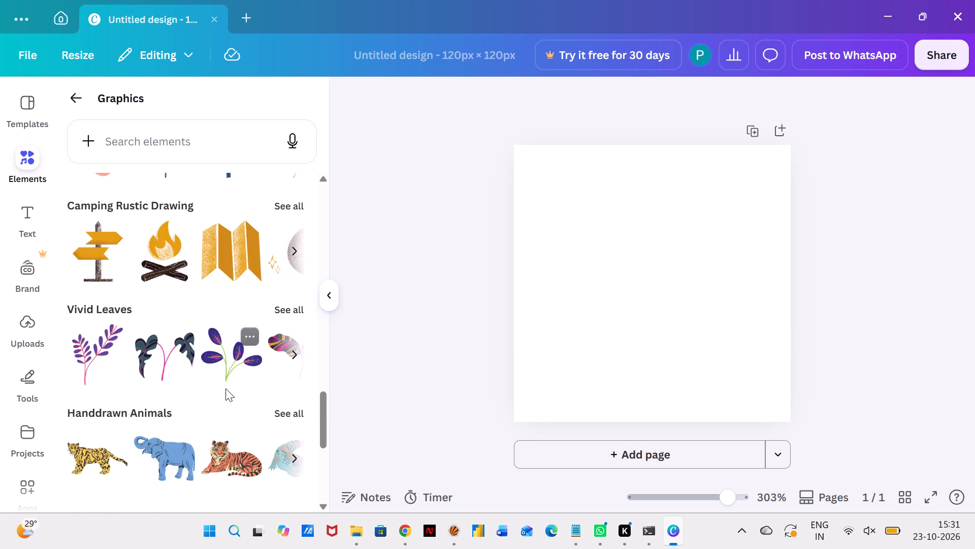
scroll(219, 380, left, 2)
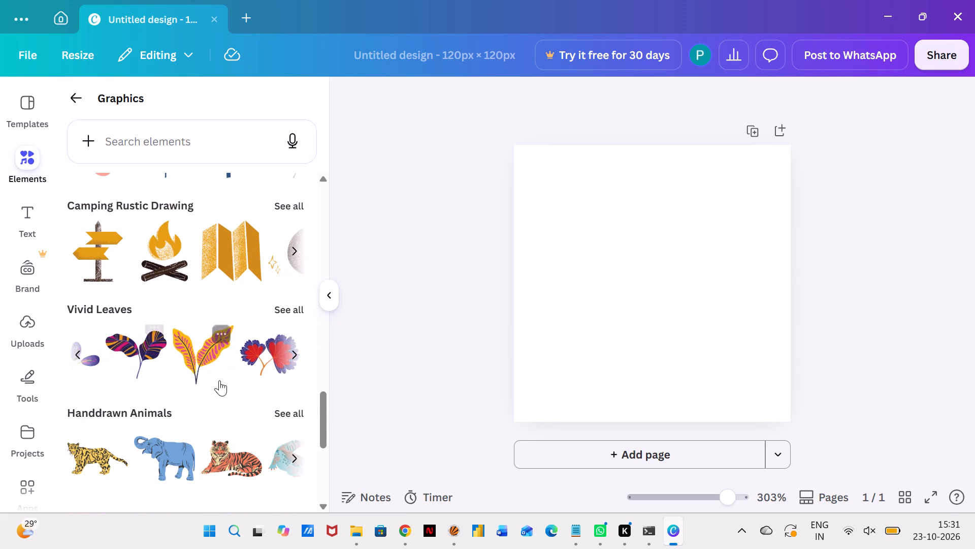
scroll(219, 380, left, 3)
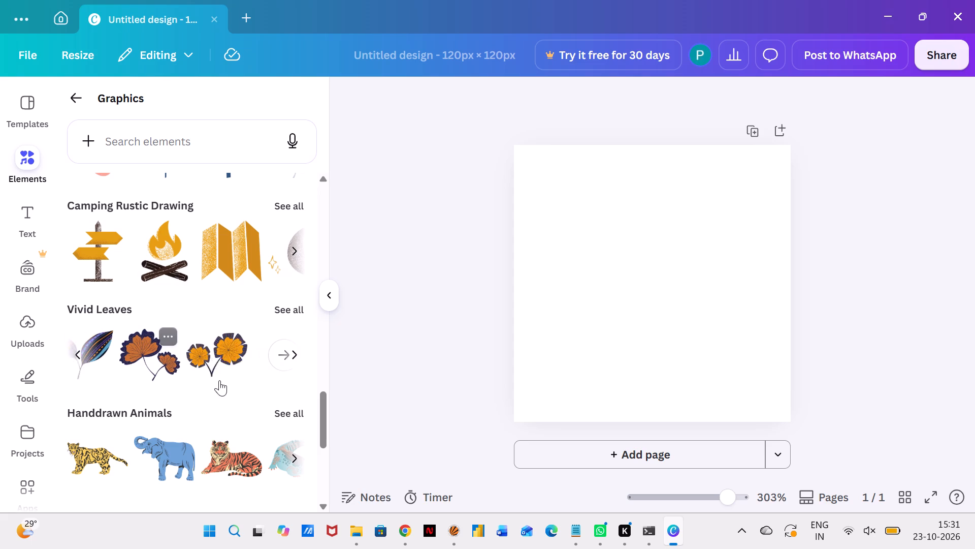
scroll(219, 380, left, 1)
Look through the Organic Summer collection, including its full listing, and return to the Graphics category.
scroll(219, 380, up, 3)
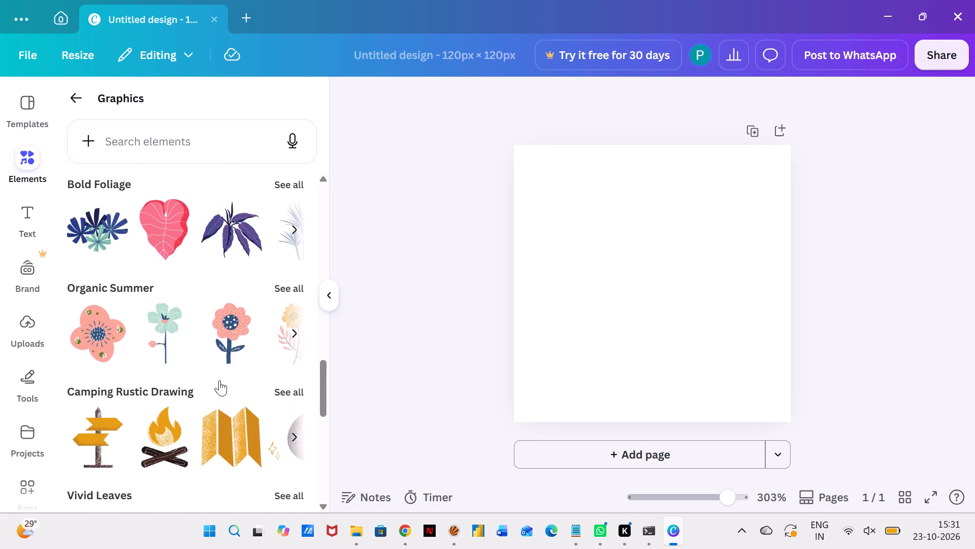
scroll(219, 380, up, 1)
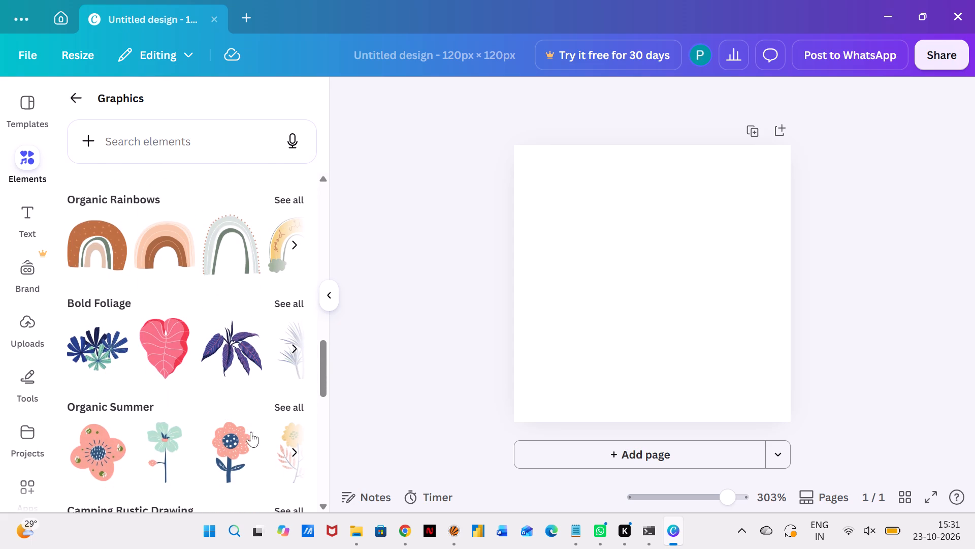
click(292, 448)
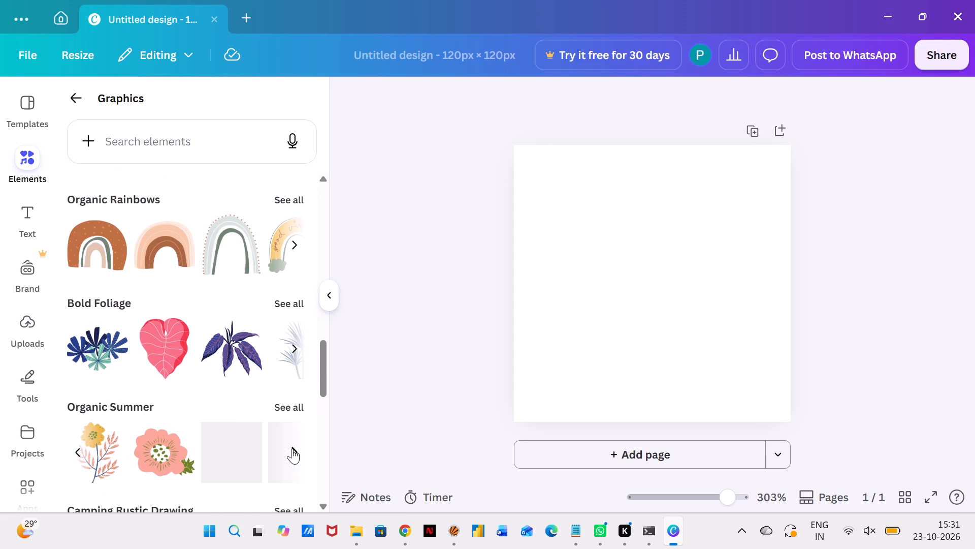
click(292, 448)
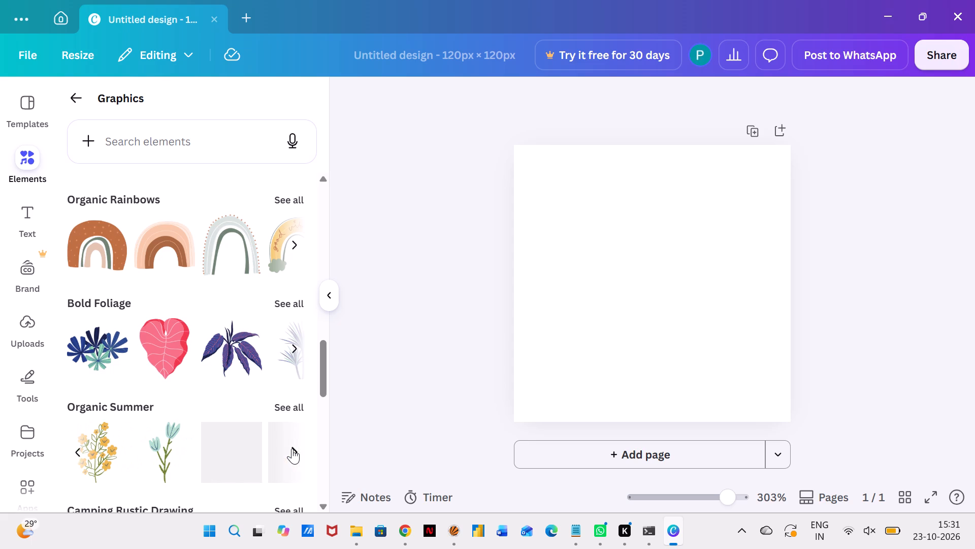
click(292, 448)
click(292, 448)
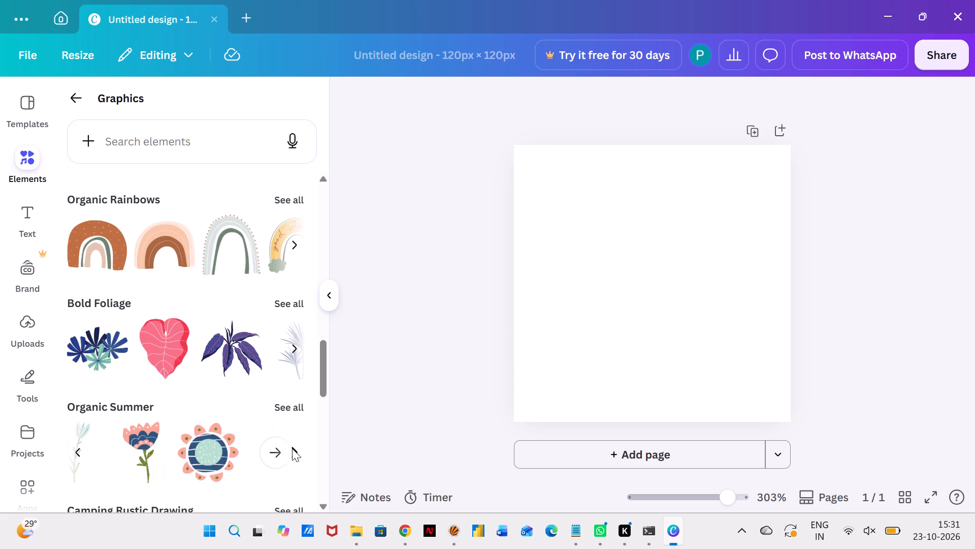
click(271, 450)
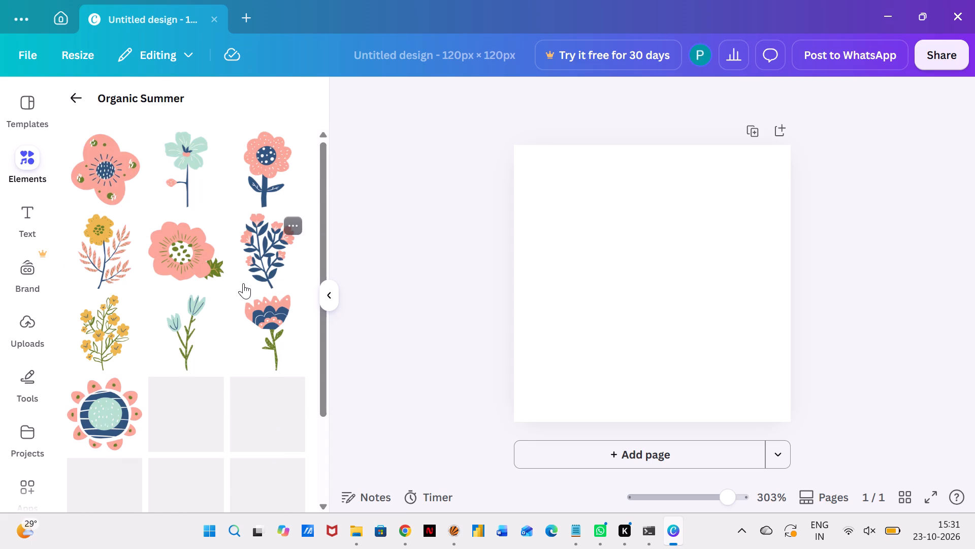
scroll(243, 283, down, 3)
scroll(243, 283, up, 2)
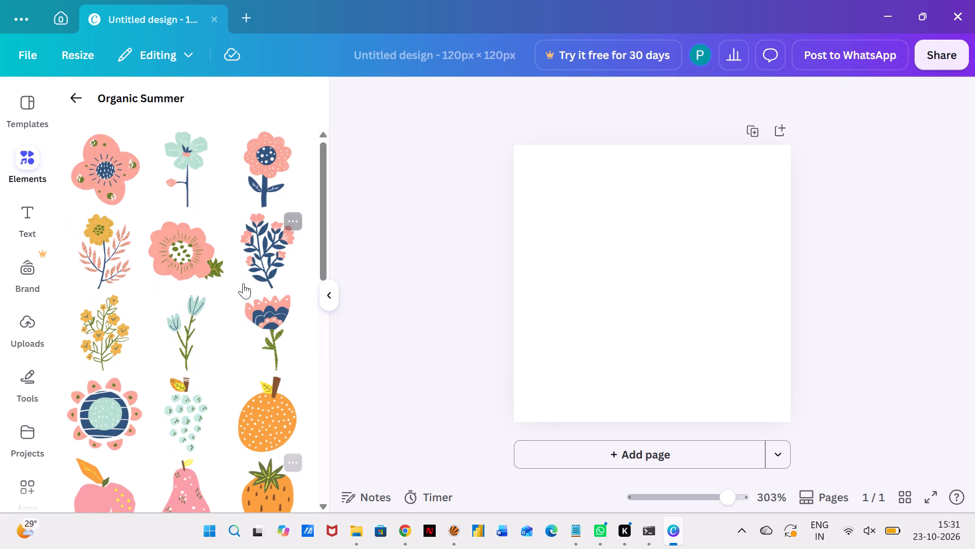
click(76, 96)
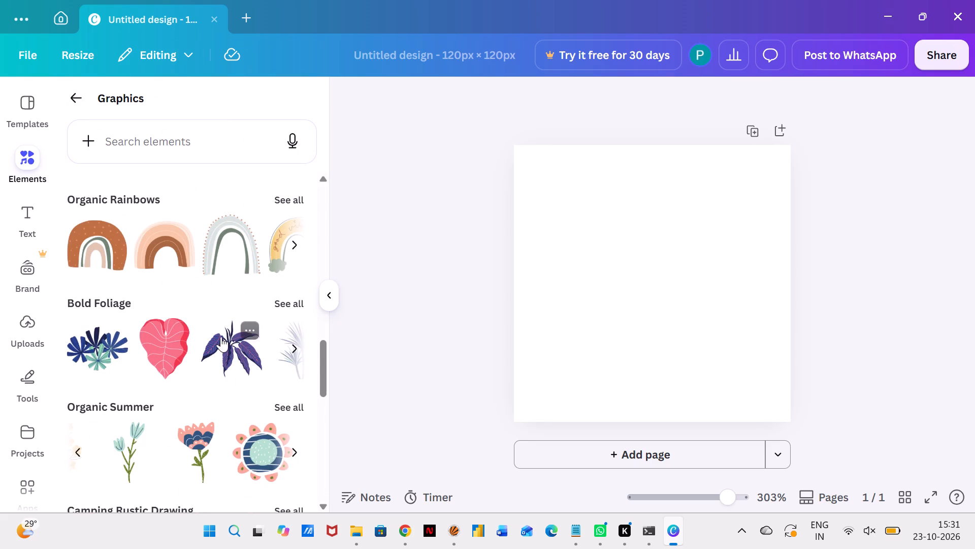
Find the leafy plant with pink and blue leaves in the full Bold Foliage collection and add it to the page.
scroll(221, 337, up, 1)
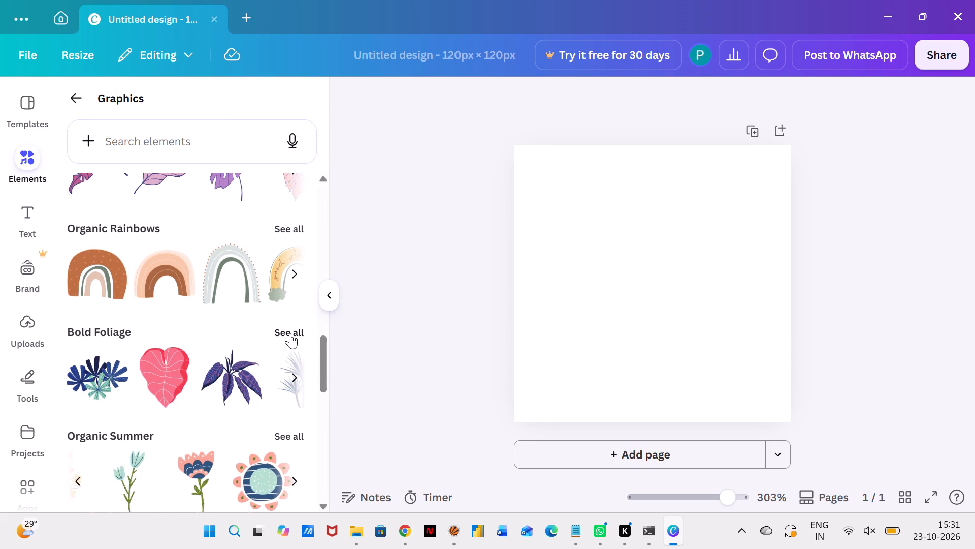
click(290, 333)
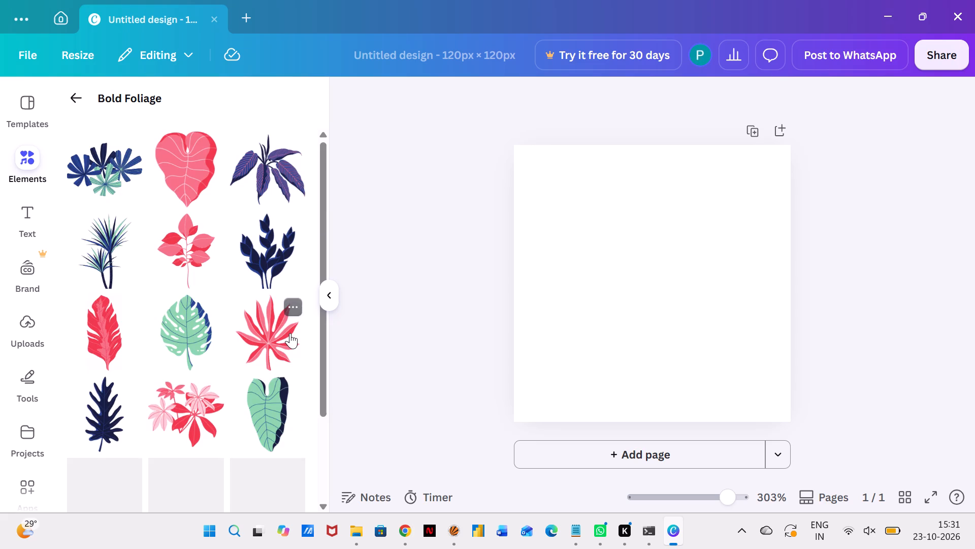
scroll(247, 444, down, 4)
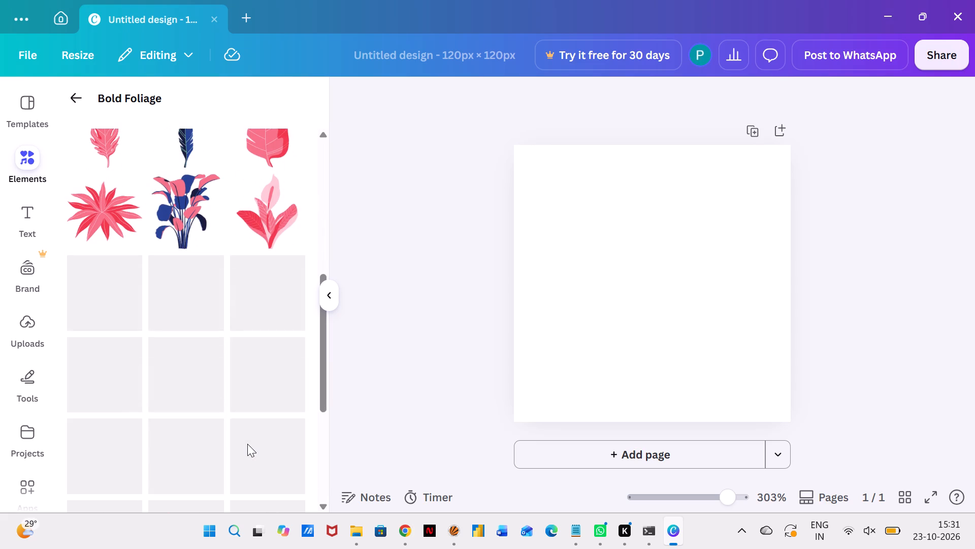
scroll(247, 444, up, 2)
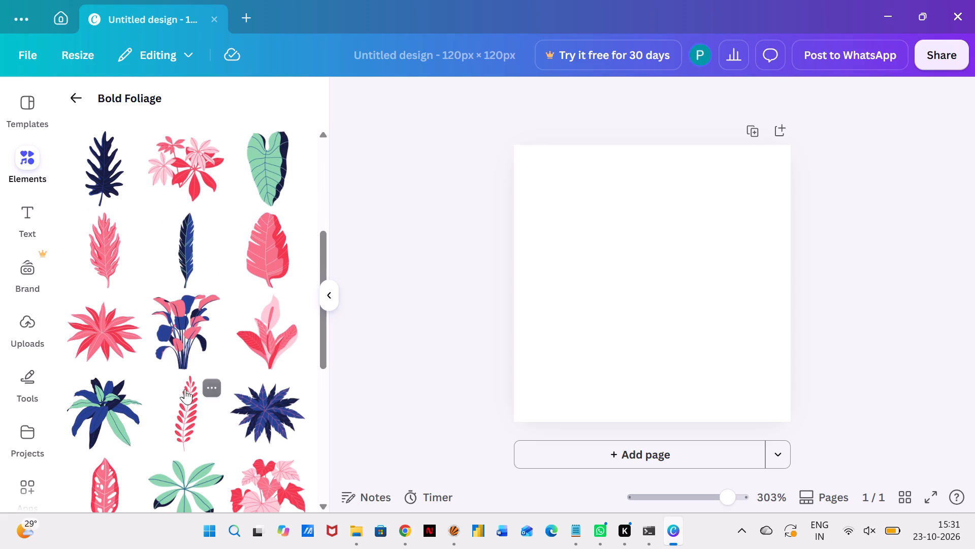
scroll(191, 338, down, 4)
scroll(191, 338, up, 1)
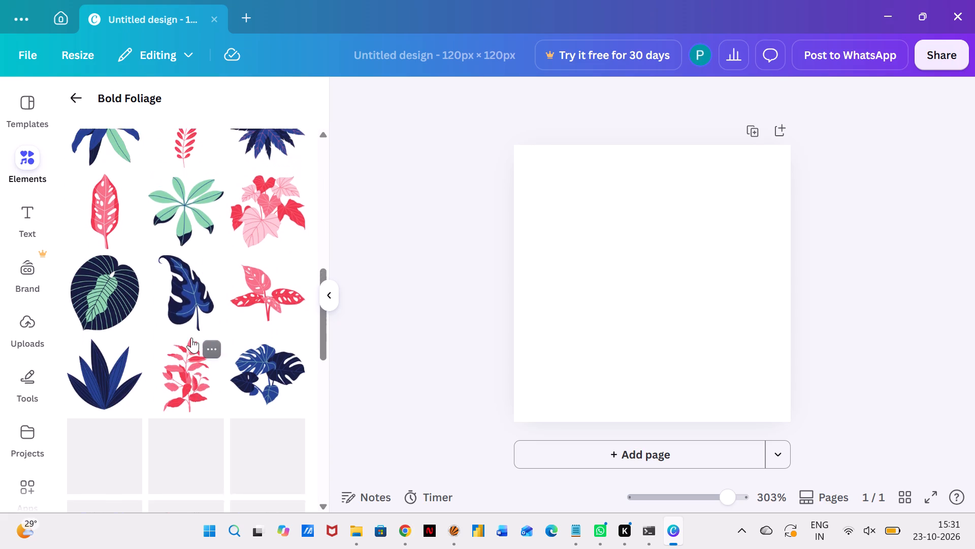
scroll(191, 338, up, 3)
click(185, 325)
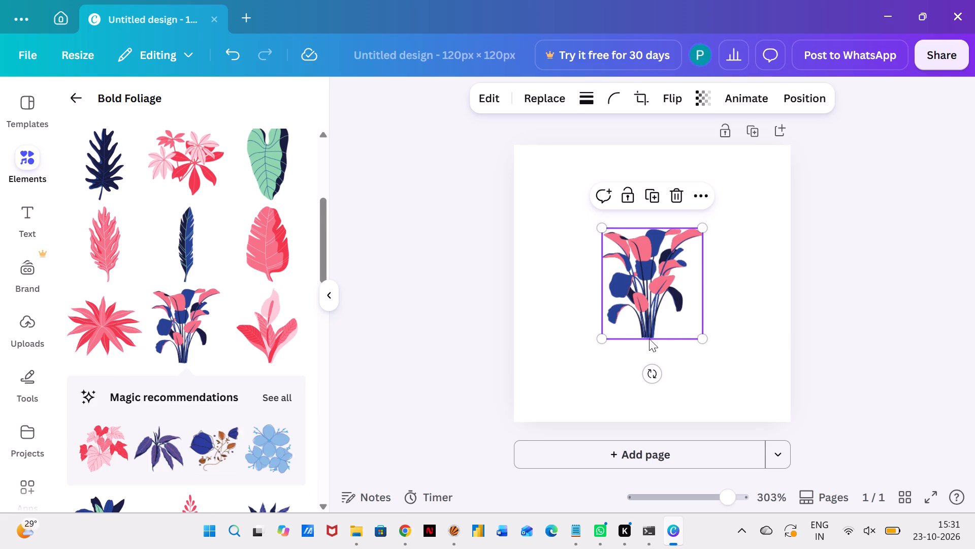
Move the pink-and-blue plant to the page's bottom-right corner, with its base on the bottom edge and its right half beyond the page.
drag(649, 333, 699, 378)
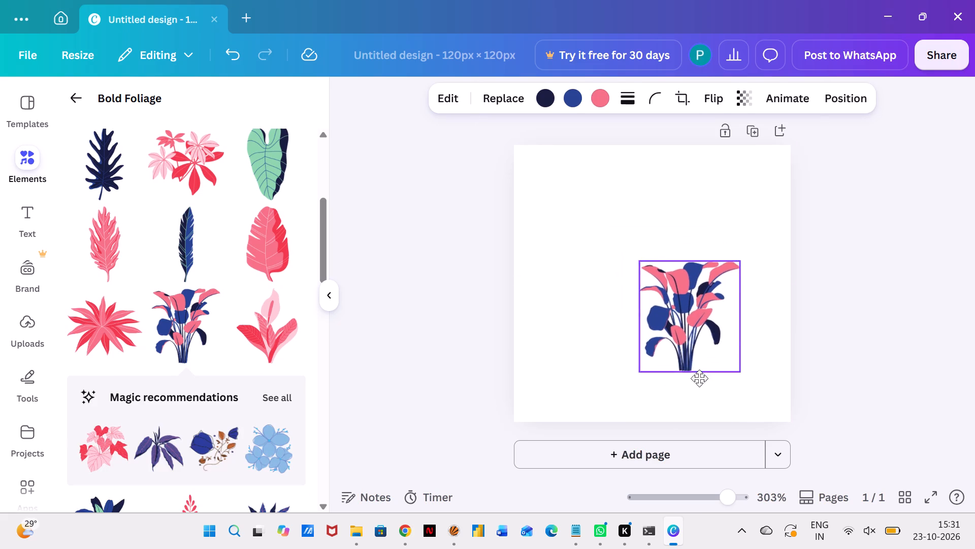
drag(699, 378, 766, 416)
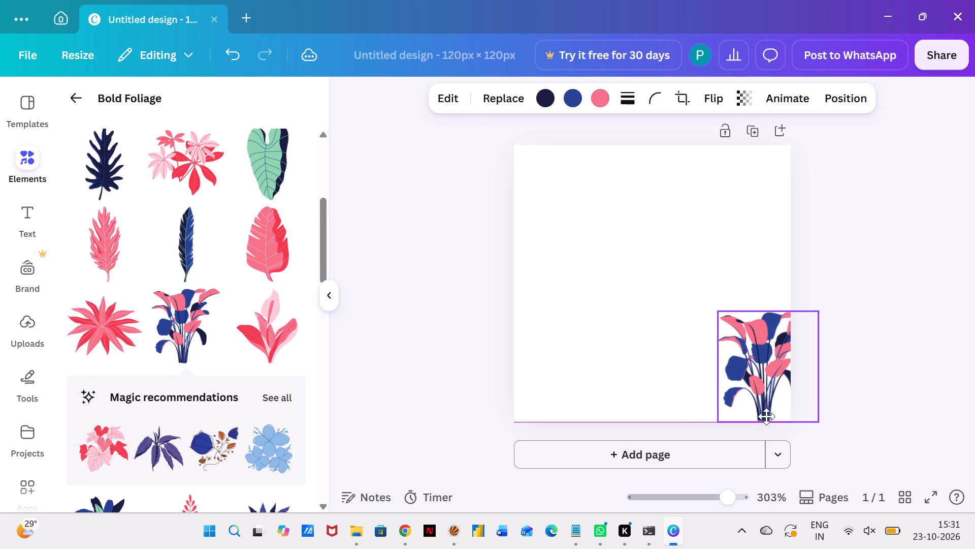
drag(766, 416, 775, 415)
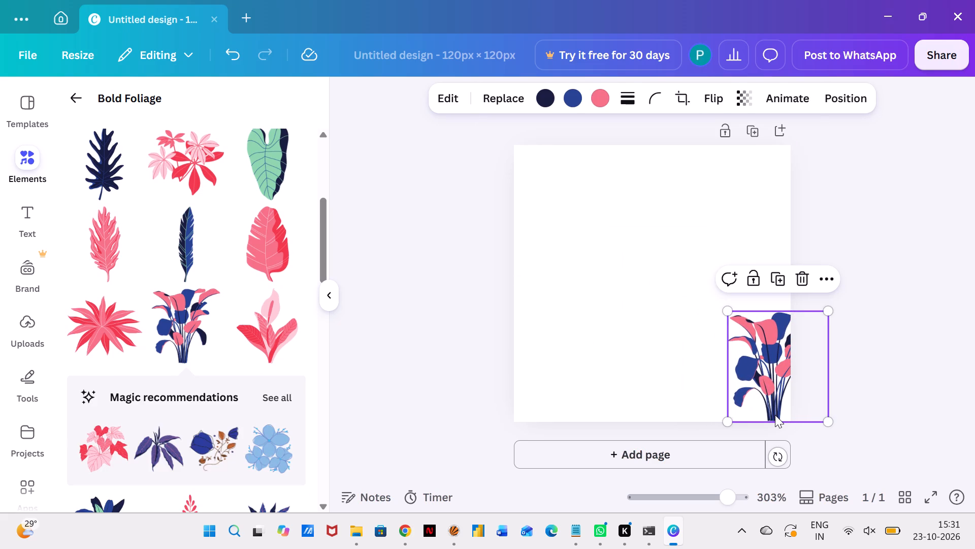
drag(779, 412, 787, 415)
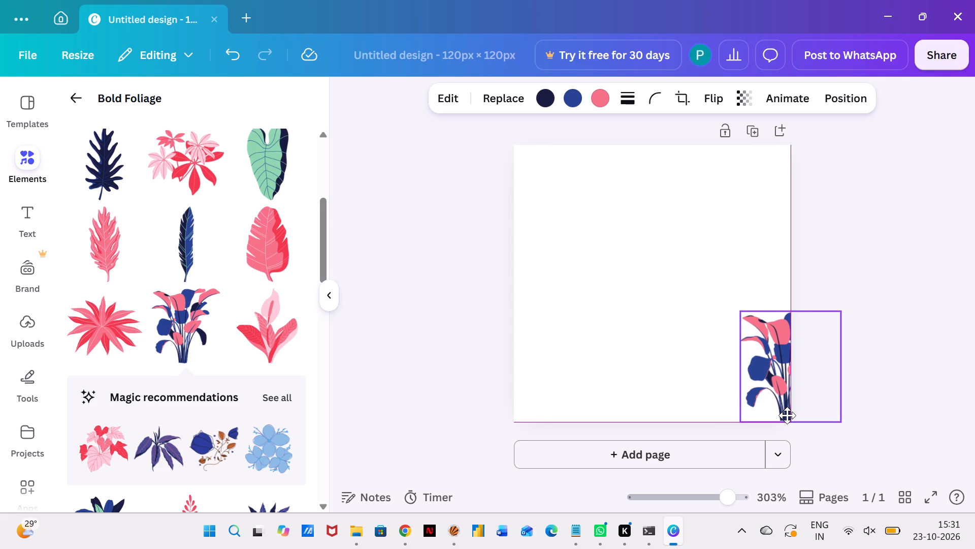
drag(787, 415, 790, 416)
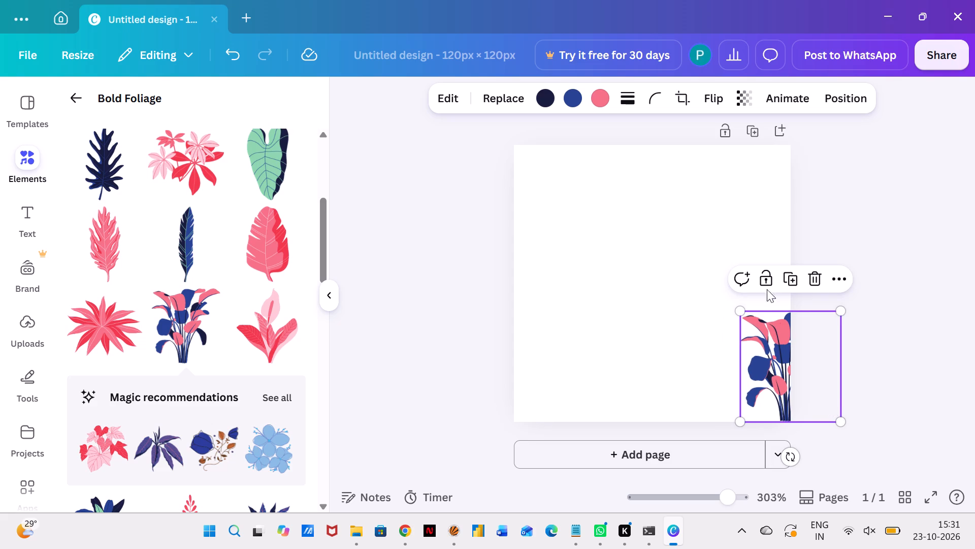
Shrink the corner plant to about 38 × 42 px, shift it slightly inward and down, and deselect it.
drag(743, 314, 752, 332)
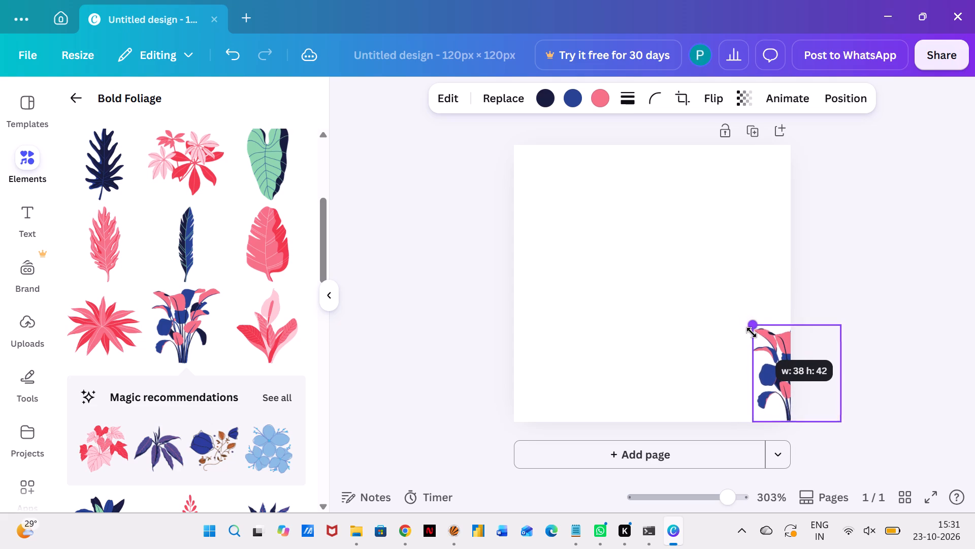
drag(752, 332, 752, 334)
drag(779, 386, 774, 392)
click(818, 405)
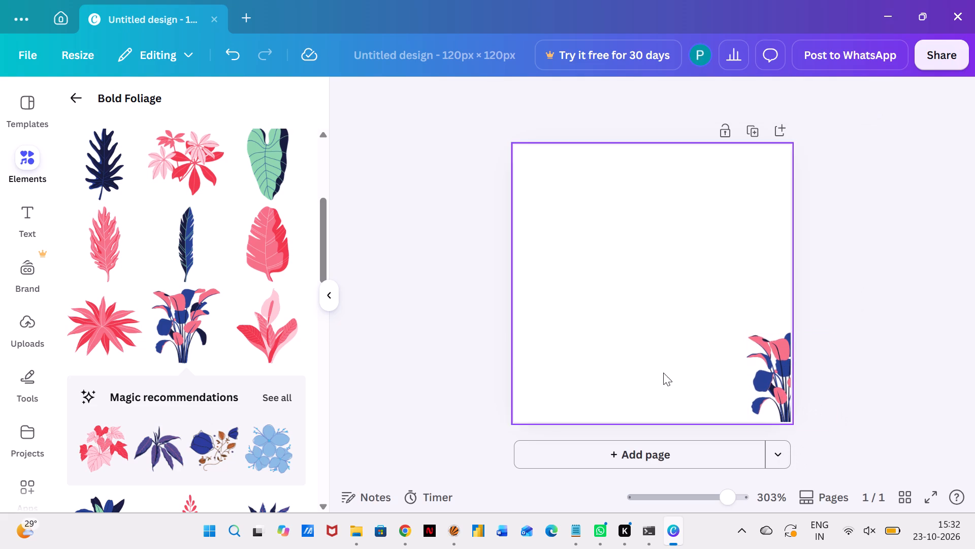
Add the red-and-pink plant with perforated leaves from the Bold Foliage collection to the page.
scroll(204, 337, up, 1)
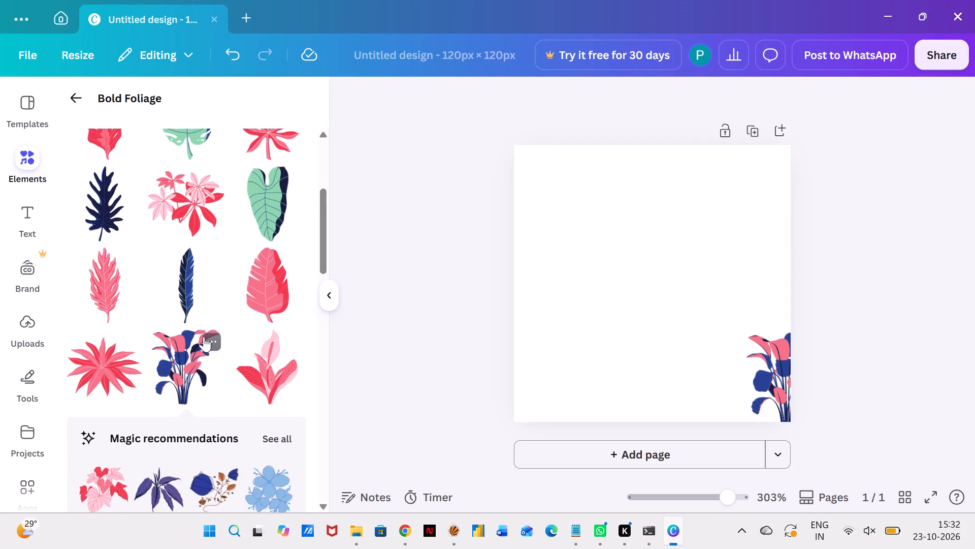
scroll(204, 337, up, 1)
scroll(204, 337, down, 2)
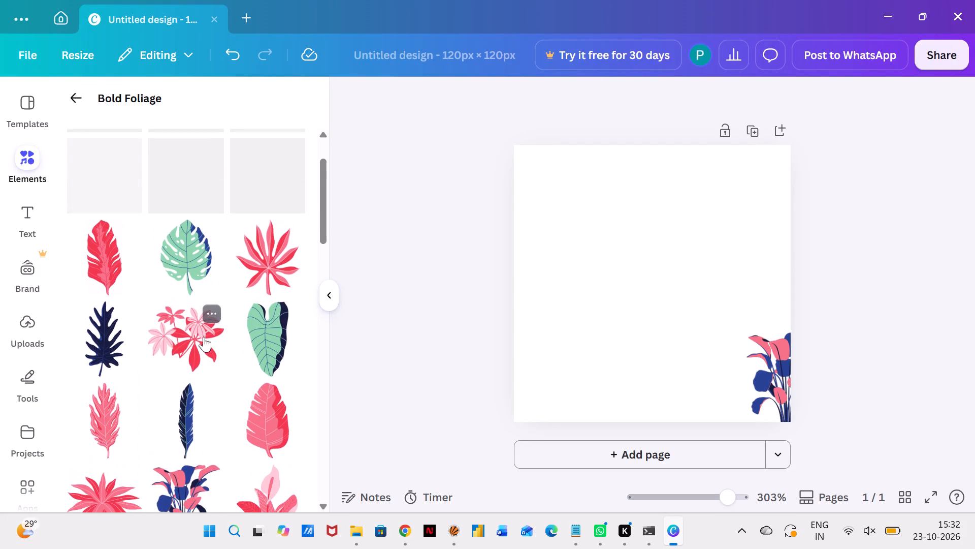
scroll(204, 337, down, 3)
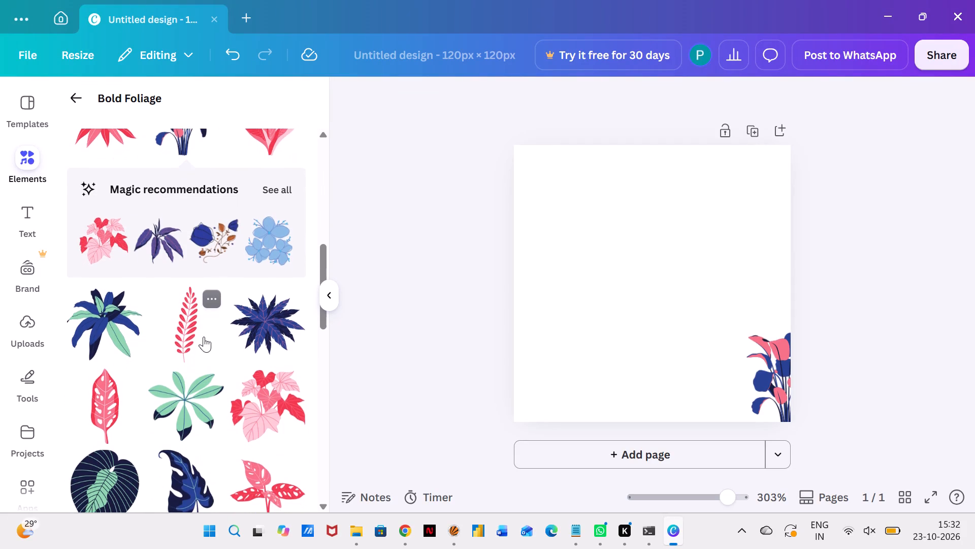
scroll(204, 337, down, 1)
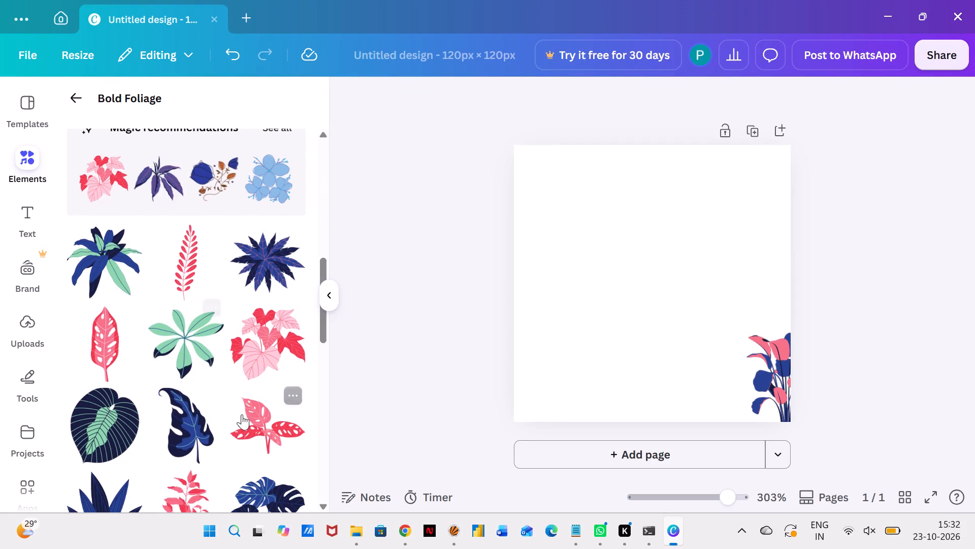
click(265, 438)
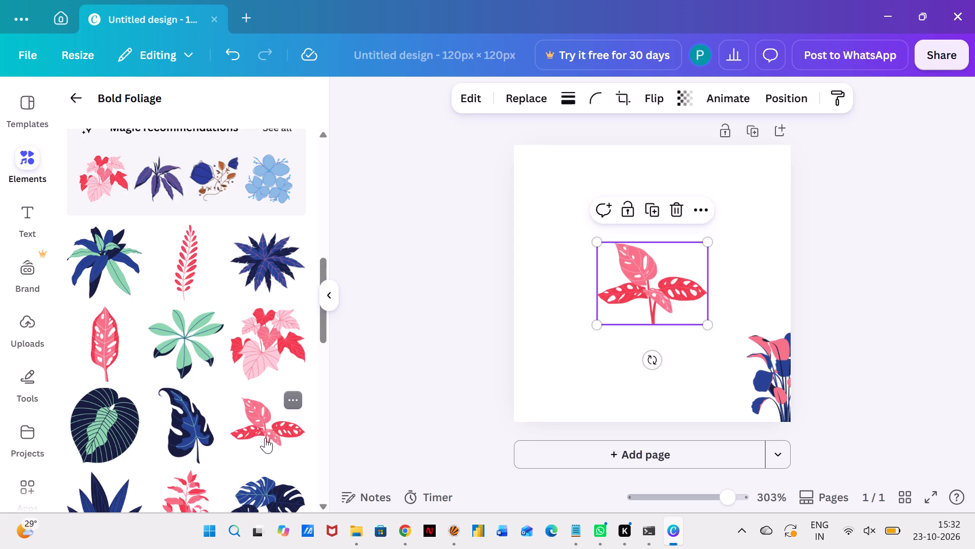
Rotate the red-and-pink perforated-leaf plant 180° so its stem points up.
drag(655, 357, 620, 351)
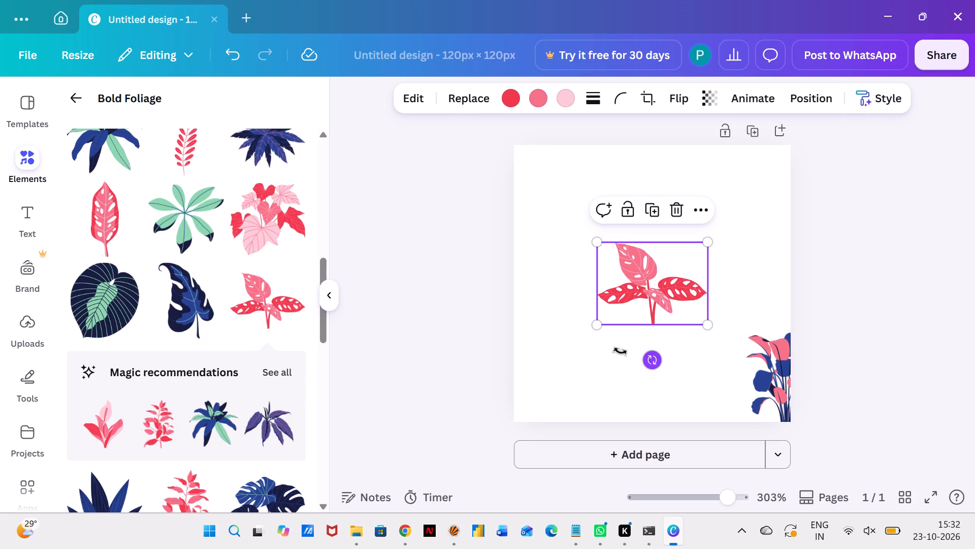
drag(620, 351, 576, 199)
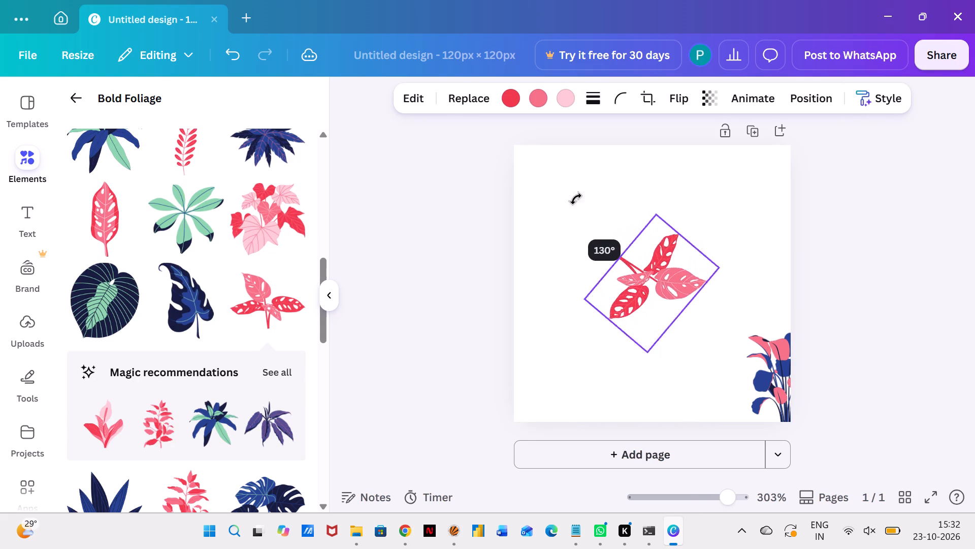
drag(576, 199, 649, 232)
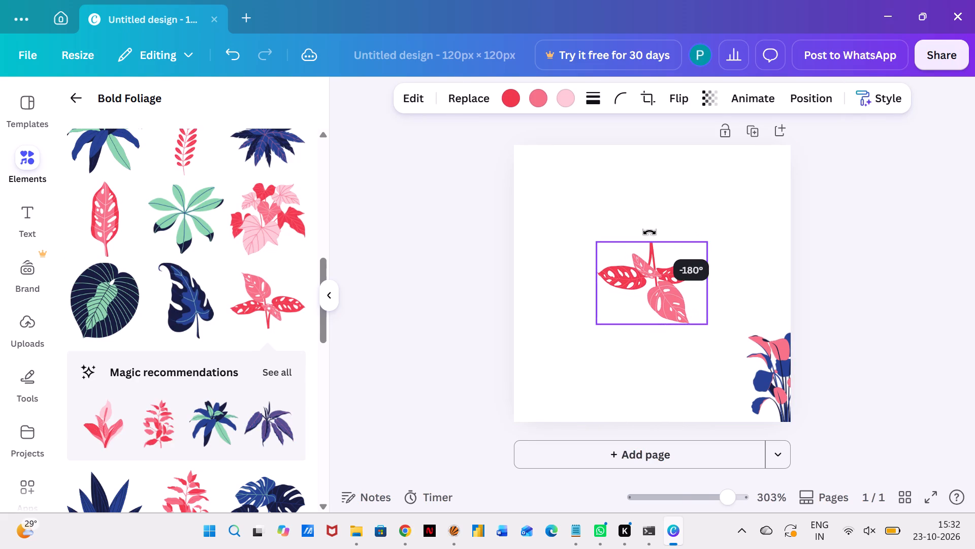
drag(649, 232, 649, 230)
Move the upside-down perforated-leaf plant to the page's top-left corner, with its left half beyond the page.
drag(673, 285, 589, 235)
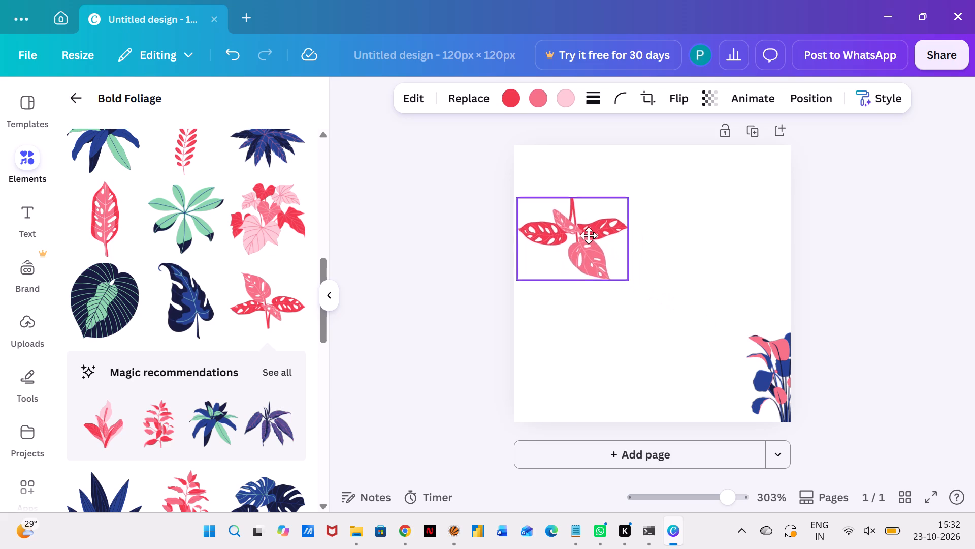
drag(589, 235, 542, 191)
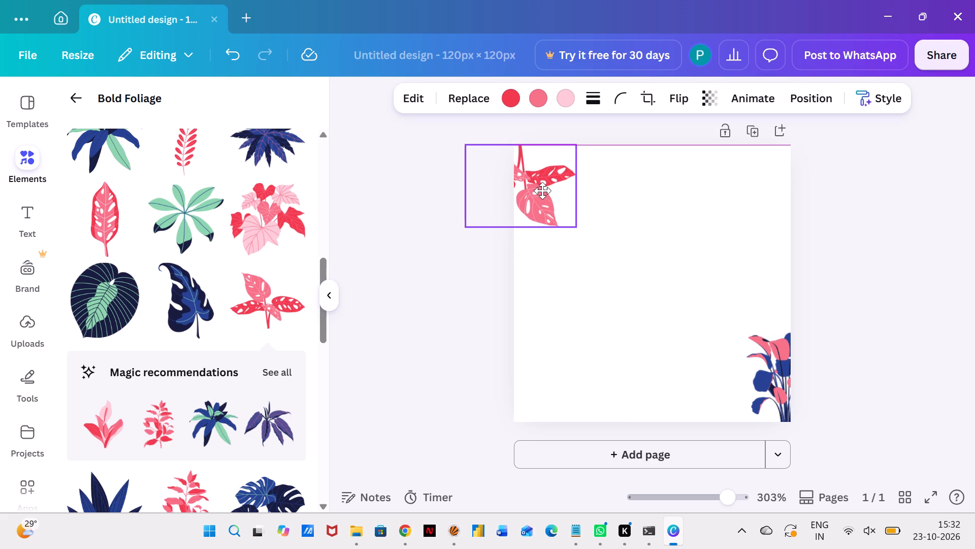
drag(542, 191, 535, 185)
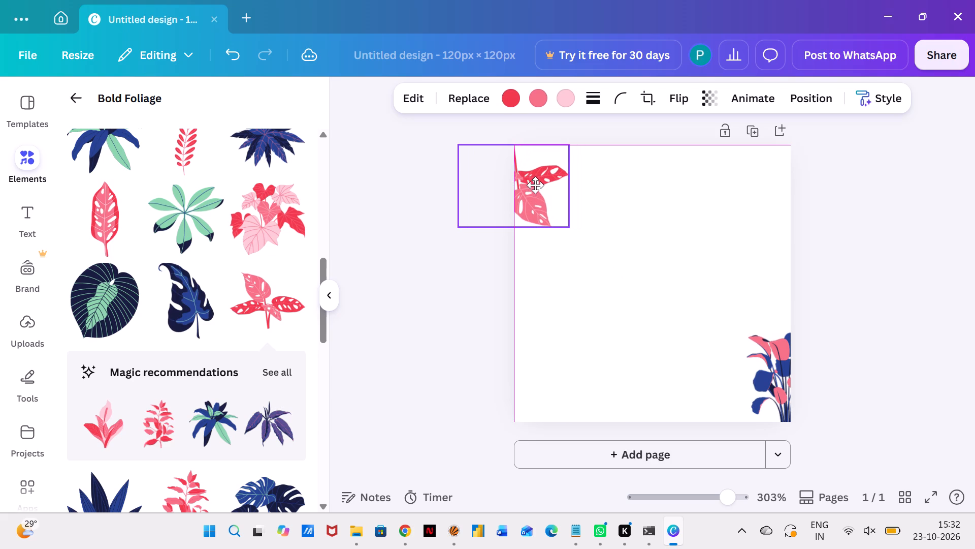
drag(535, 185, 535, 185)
Shrink the perforated-leaf plant, set it back against the page's top-left corner with its stem on the left edge, and deselect it.
drag(570, 226, 586, 210)
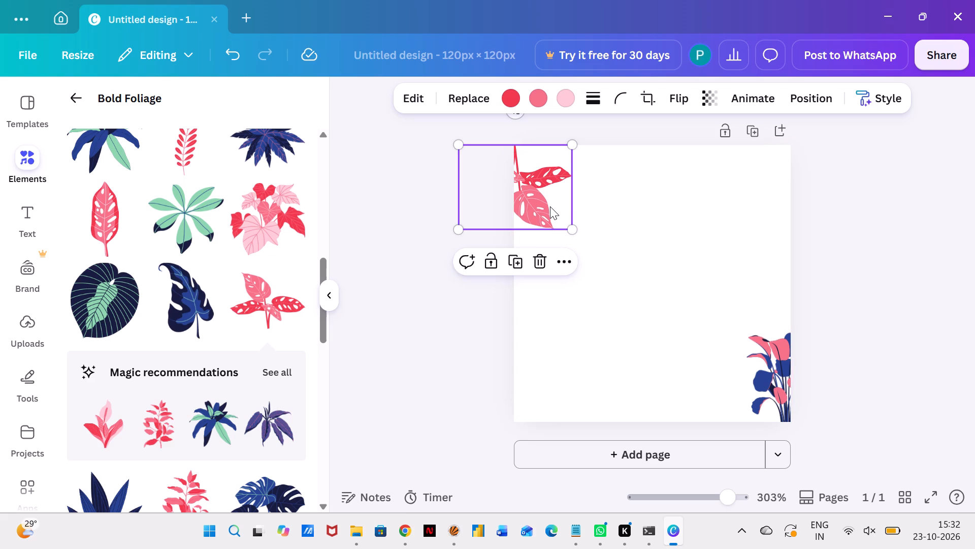
drag(550, 206, 564, 205)
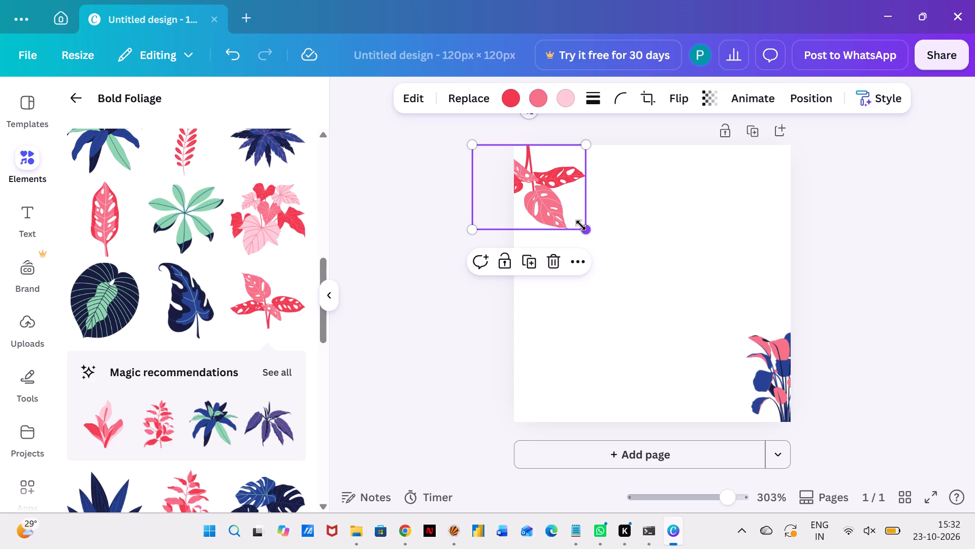
drag(581, 225, 562, 198)
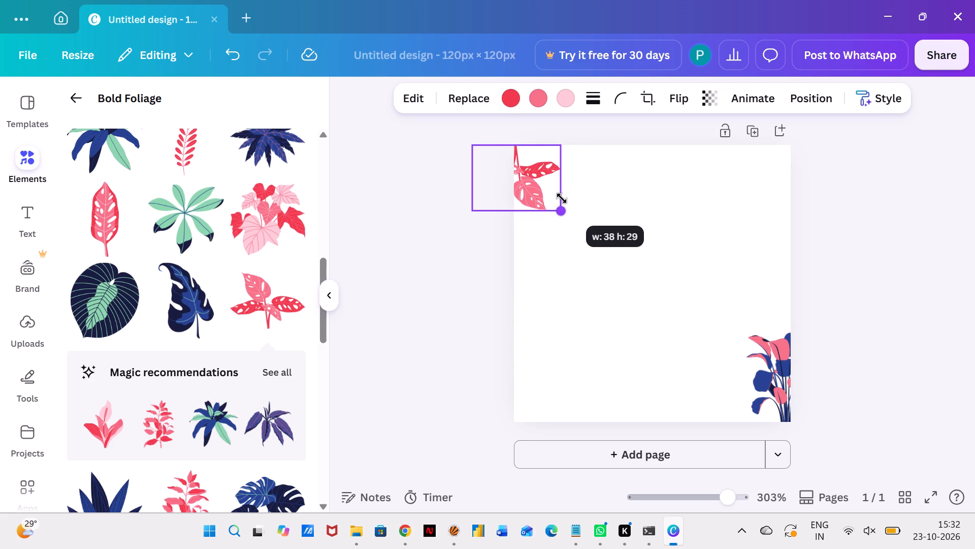
drag(562, 198, 559, 196)
drag(557, 207, 563, 204)
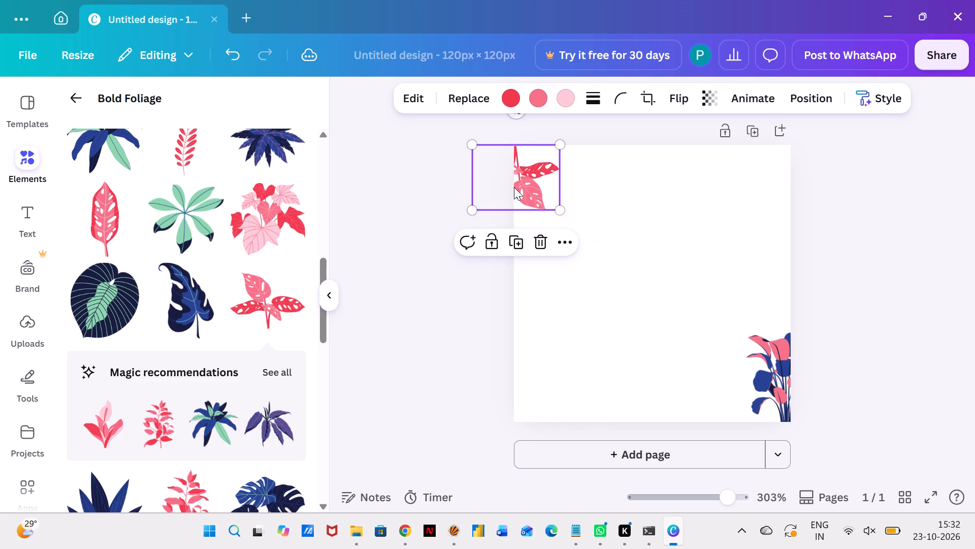
drag(477, 148, 499, 157)
drag(530, 187, 524, 181)
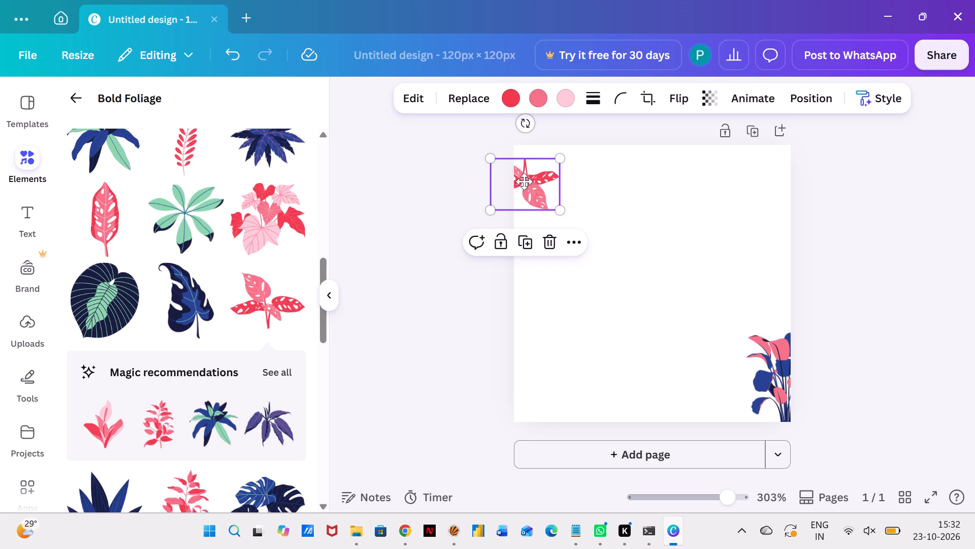
drag(524, 181, 525, 174)
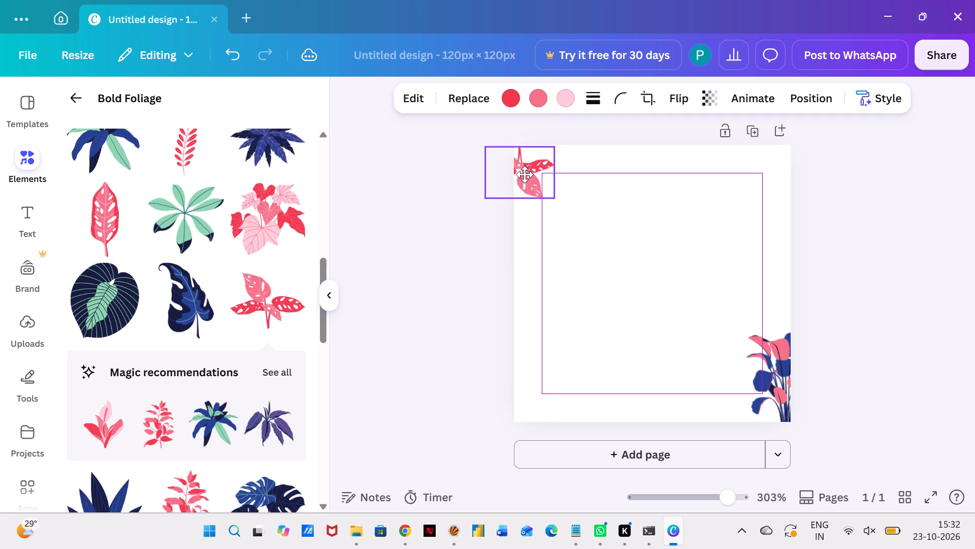
drag(525, 174, 523, 174)
click(593, 219)
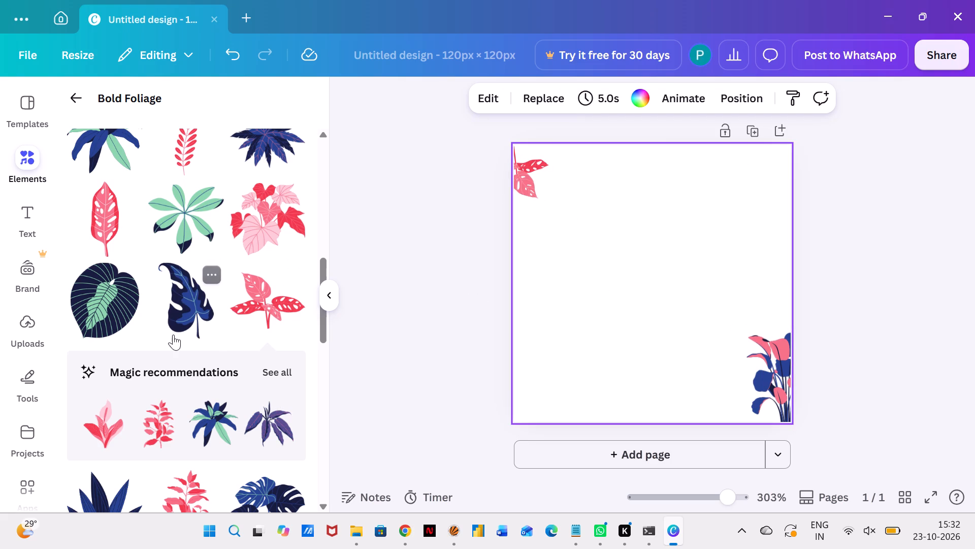
Add the tall red-and-pink branch with many small leaves from the Bold Foliage collection to the page.
scroll(173, 334, down, 1)
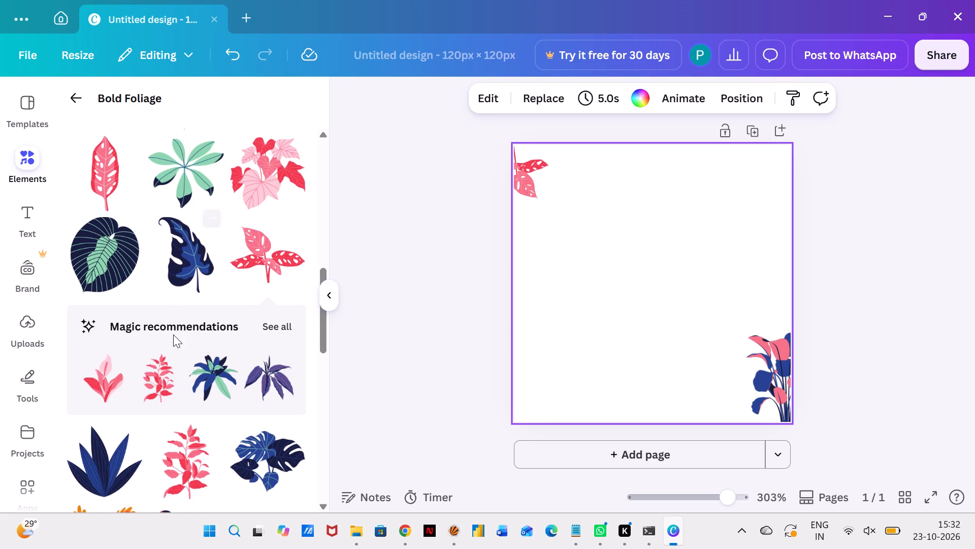
click(191, 459)
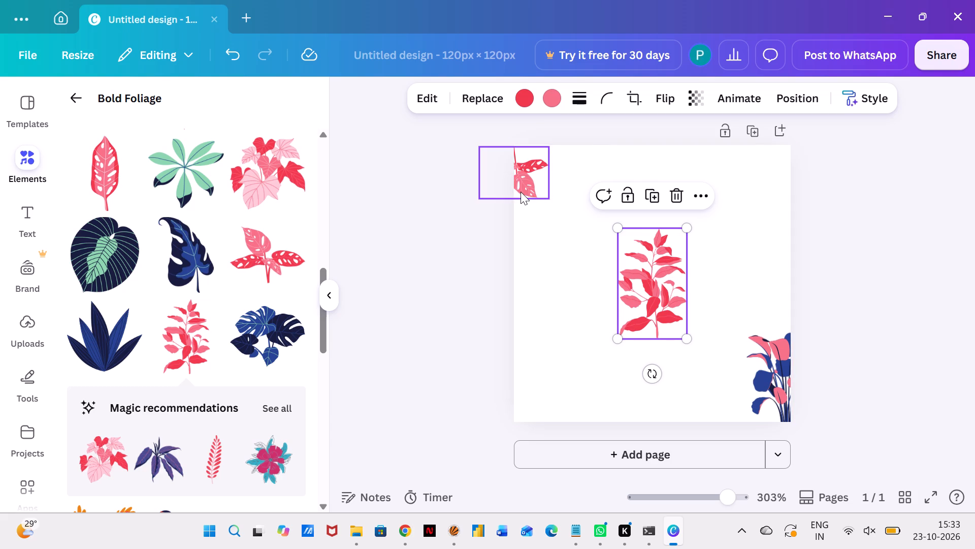
Move the perforated-leaf plant from the top-left to the page's top-right corner, with its right half beyond the page.
drag(521, 192, 787, 189)
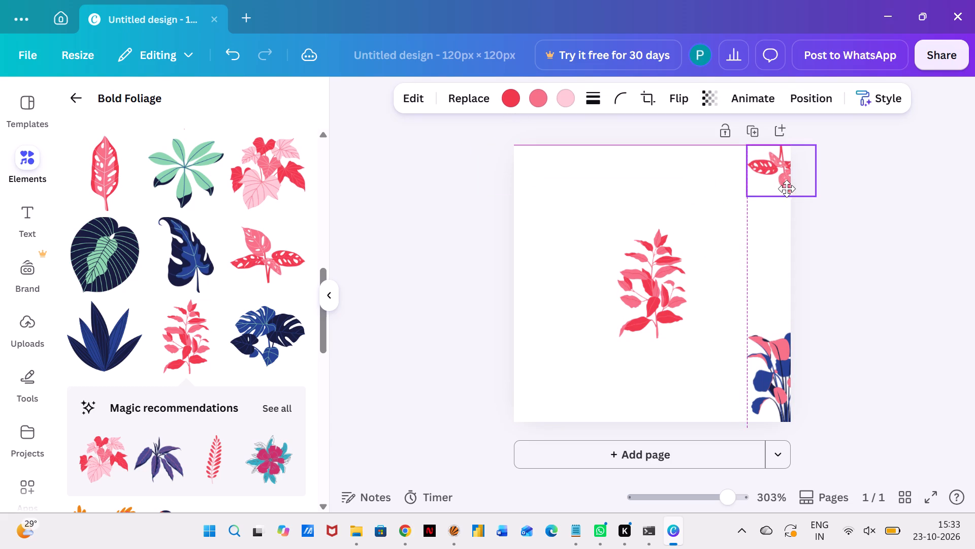
drag(787, 189, 792, 191)
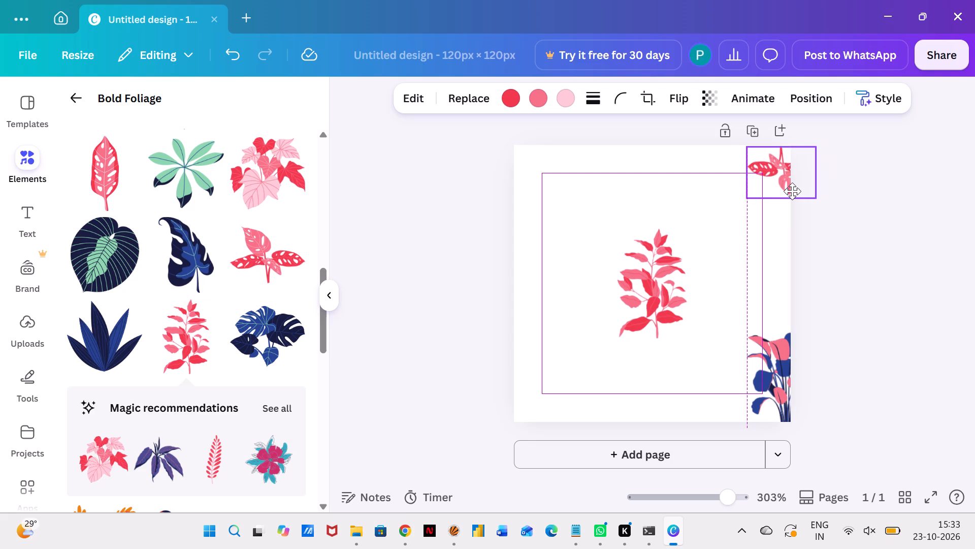
drag(792, 191, 773, 205)
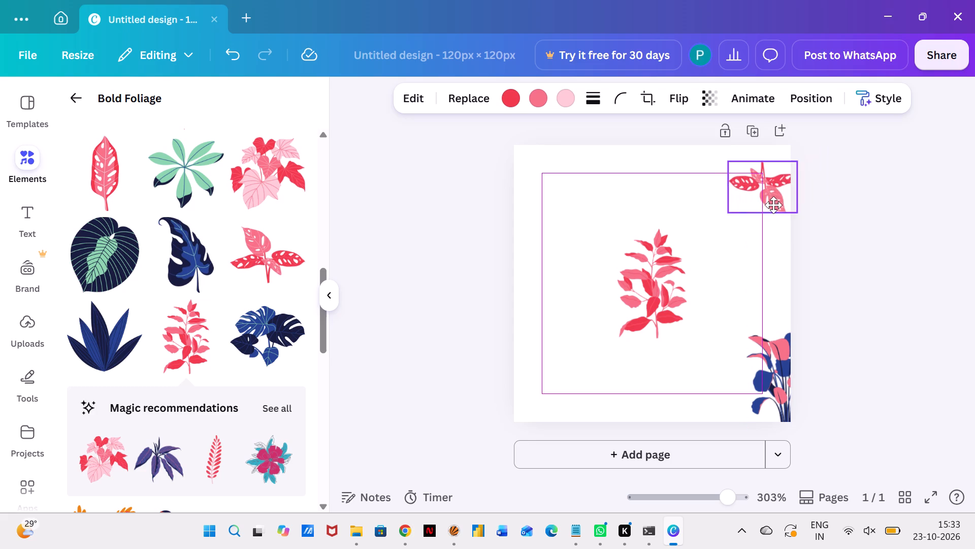
drag(773, 205, 796, 190)
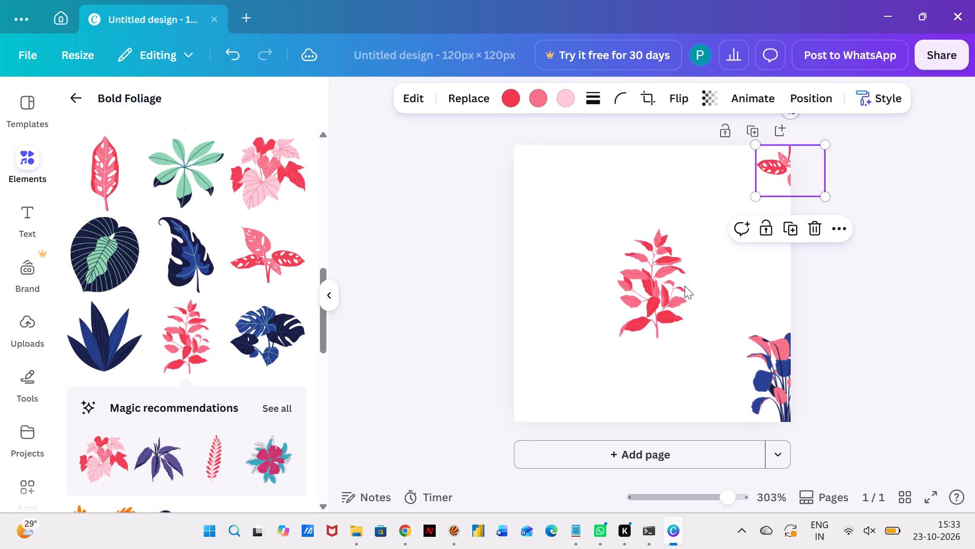
Turn the tall red-and-pink branch upside down and place it at the page's top-left corner, partly beyond the left edge.
click(657, 325)
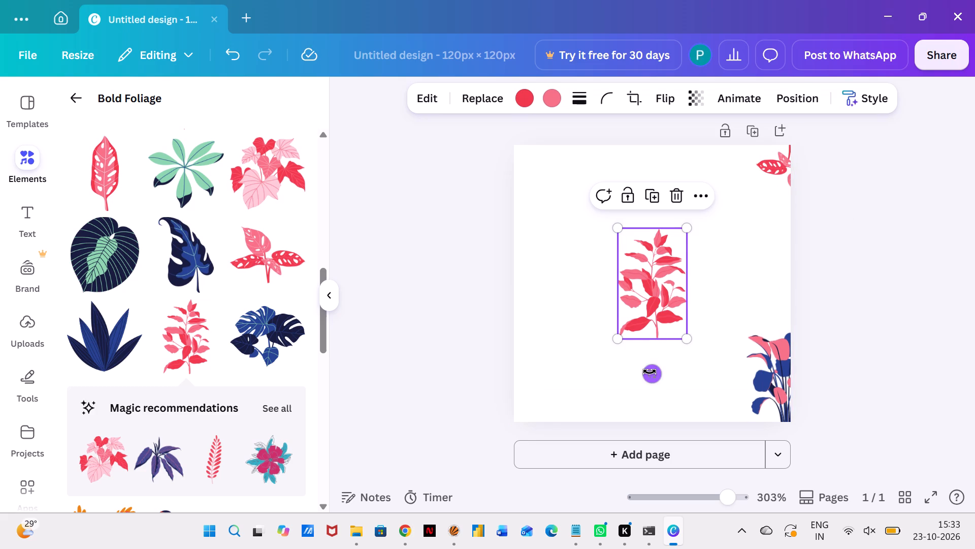
drag(649, 372, 663, 221)
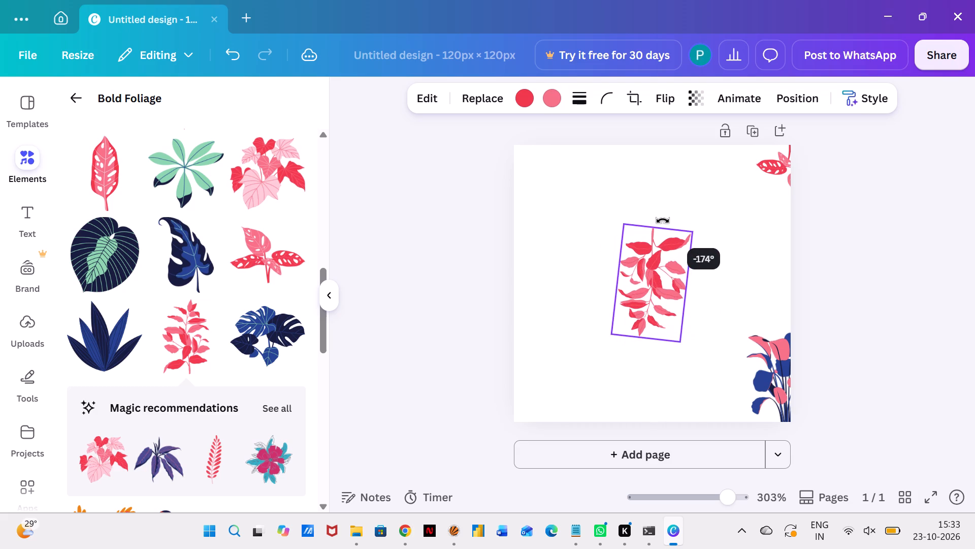
drag(663, 221, 656, 221)
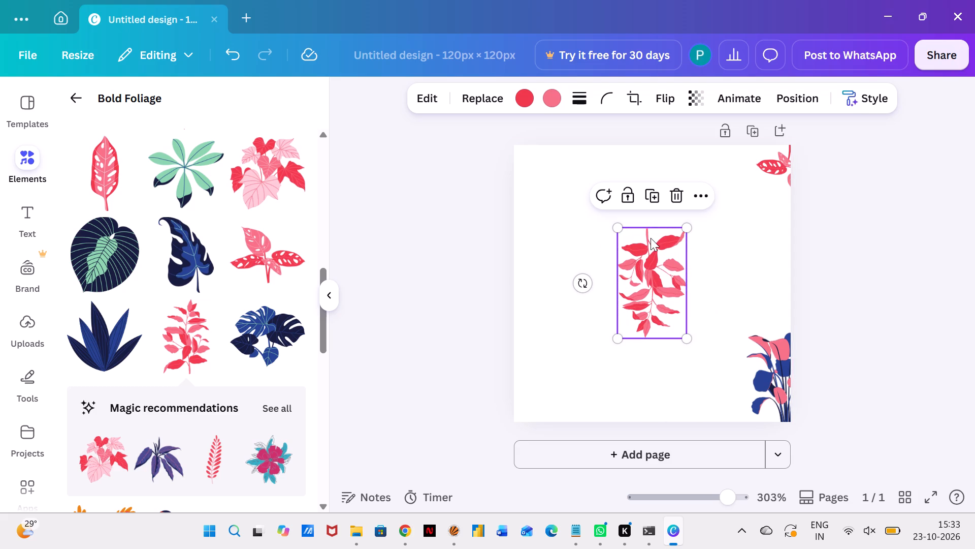
drag(651, 238, 520, 149)
click(520, 158)
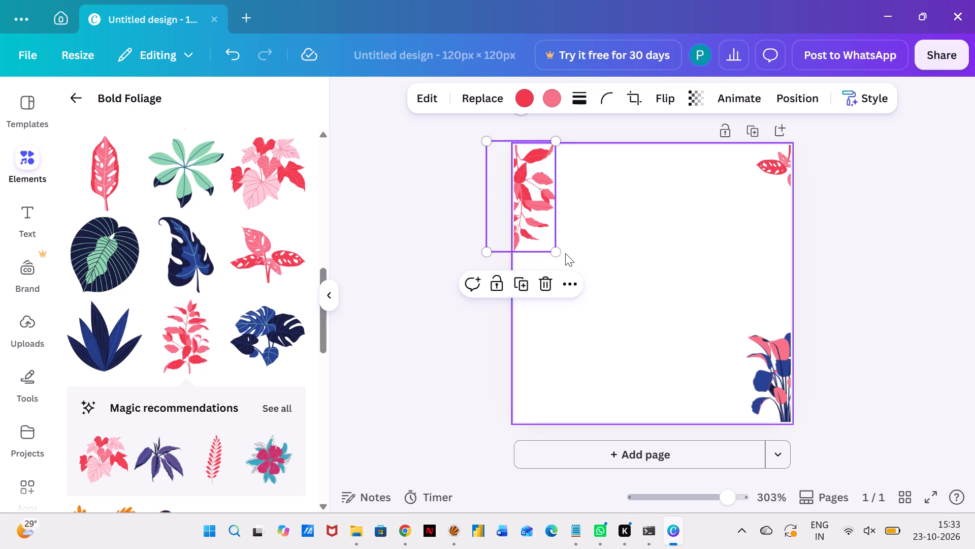
Shrink the top-left branch to about 28 × 44 px, shift it slightly inward with its top on the page's top edge, and deselect it.
drag(554, 252, 551, 242)
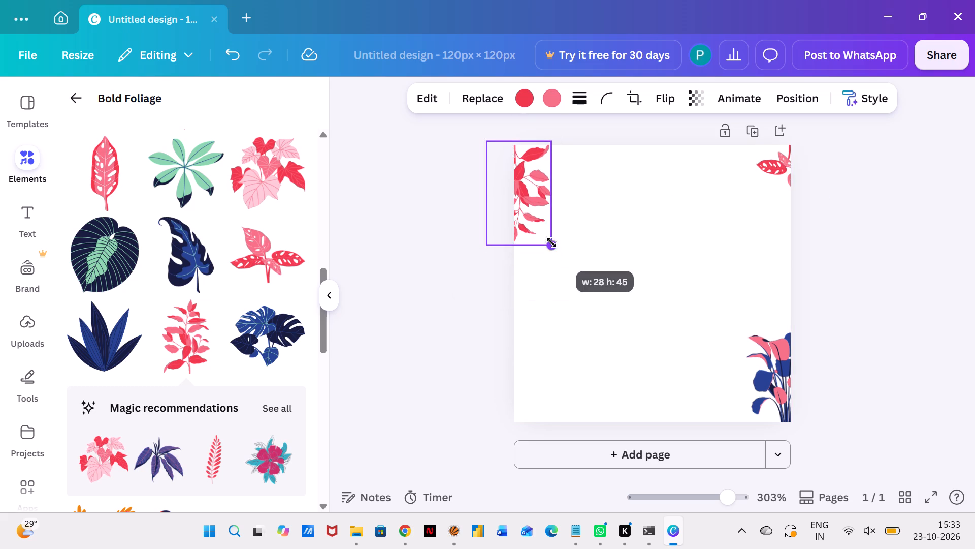
drag(551, 242, 553, 239)
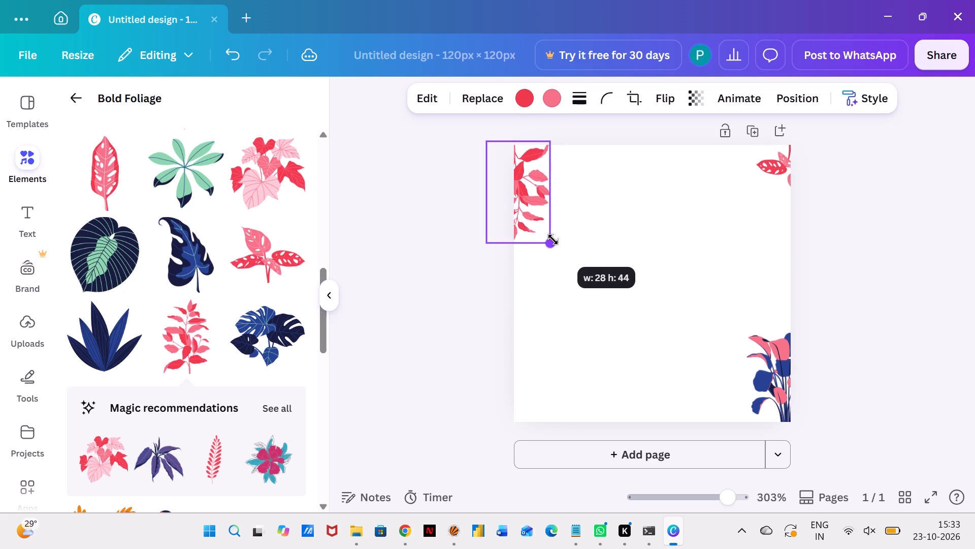
drag(553, 239, 555, 239)
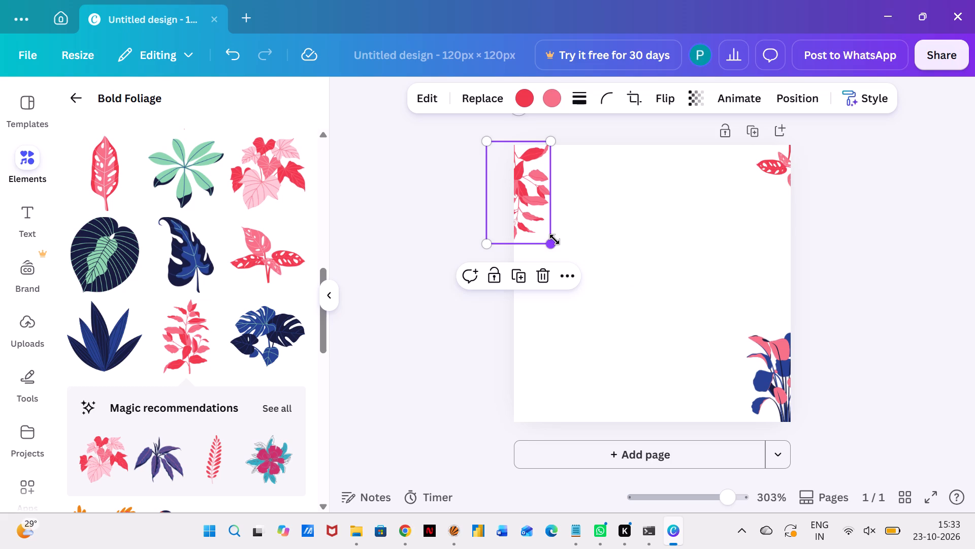
click(614, 239)
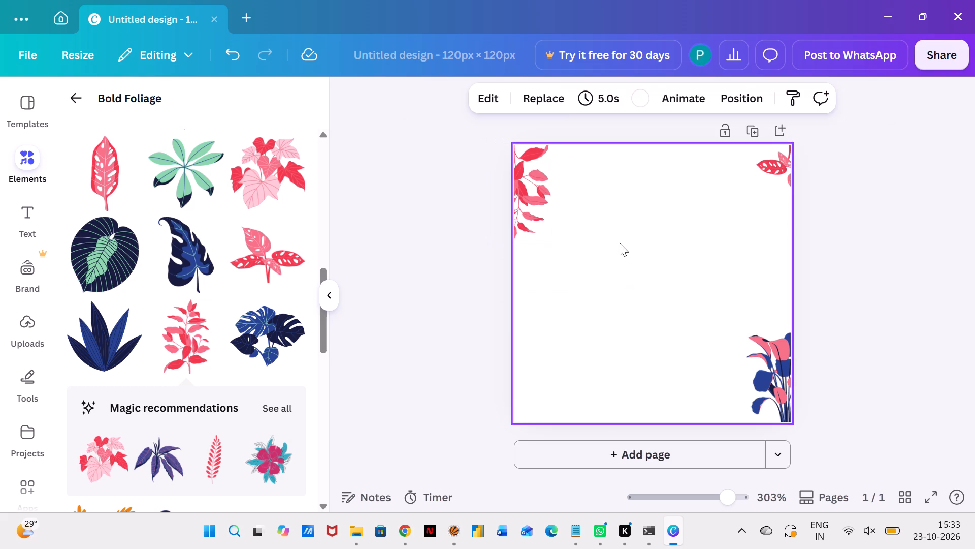
drag(535, 210, 544, 210)
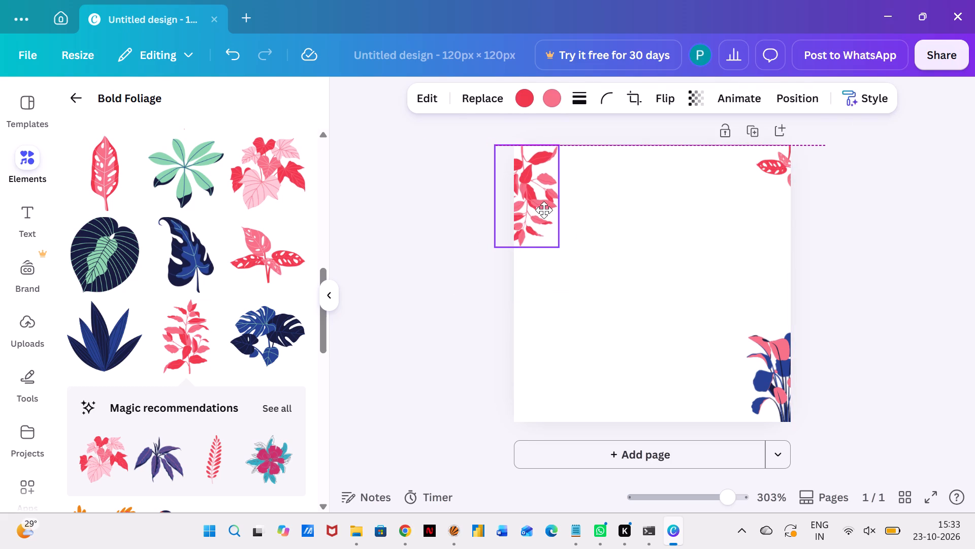
drag(544, 210, 542, 211)
click(651, 232)
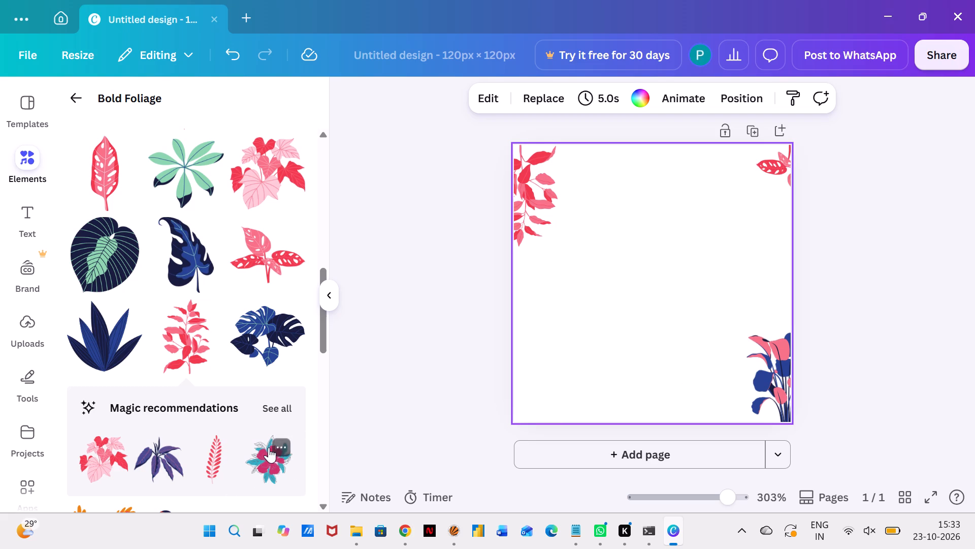
Add the magenta flower with teal leaves from the magic recommendations and place it at the page's bottom-left corner, partly beyond both edges.
click(273, 462)
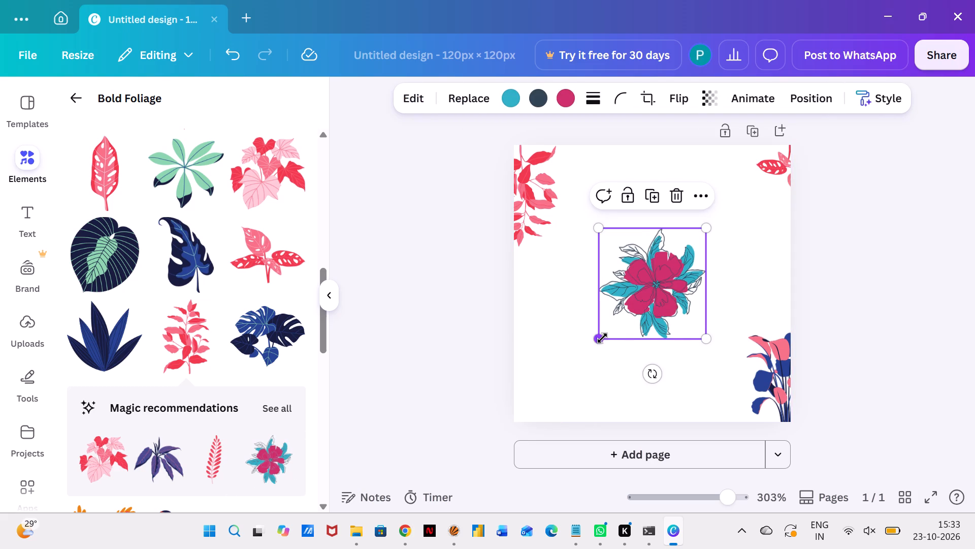
drag(638, 316, 522, 431)
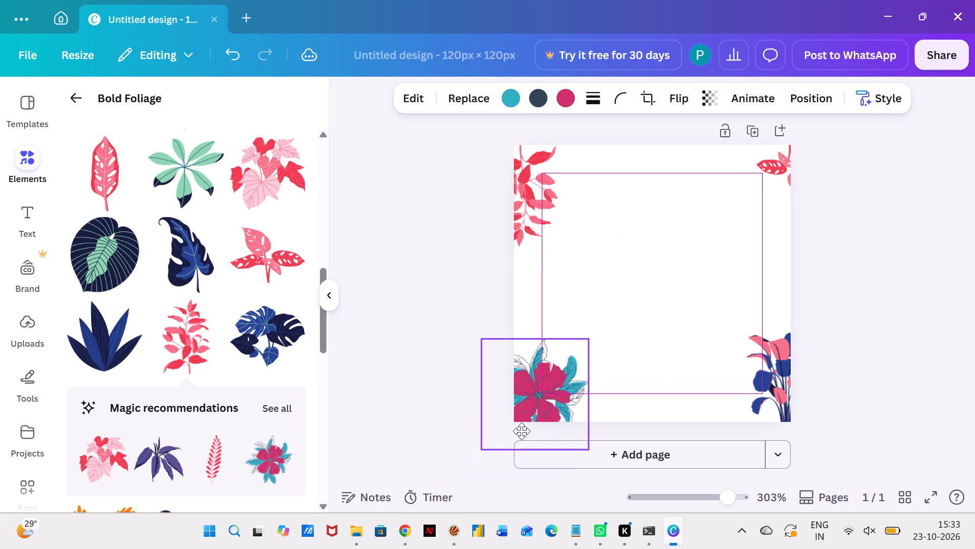
drag(522, 431, 517, 435)
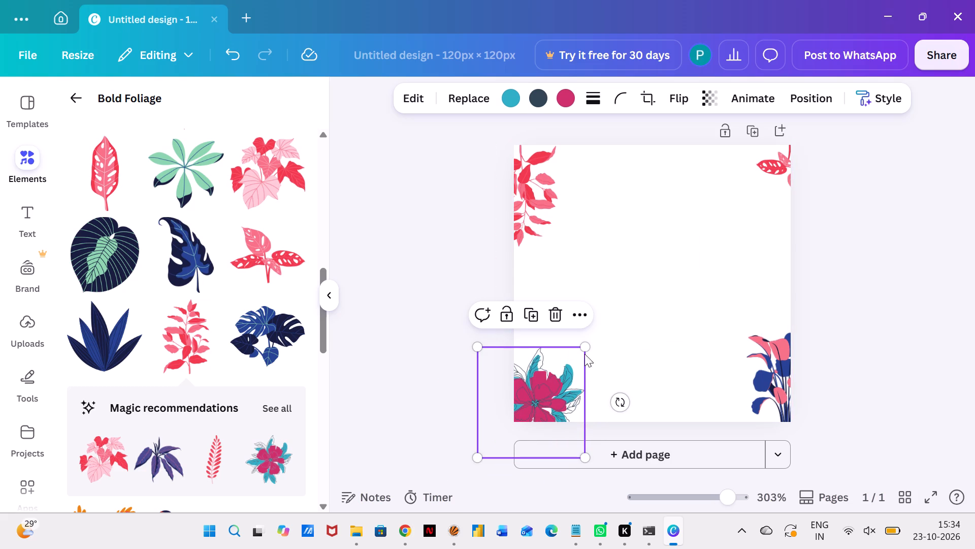
Shrink the bottom-left flower to about 42 × 43 px and deselect it.
drag(580, 344, 573, 358)
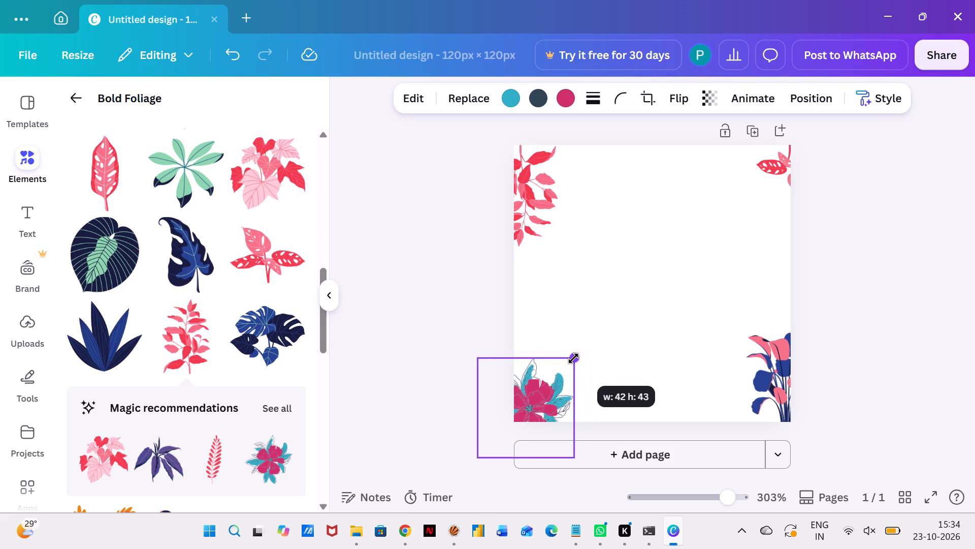
drag(573, 358, 574, 350)
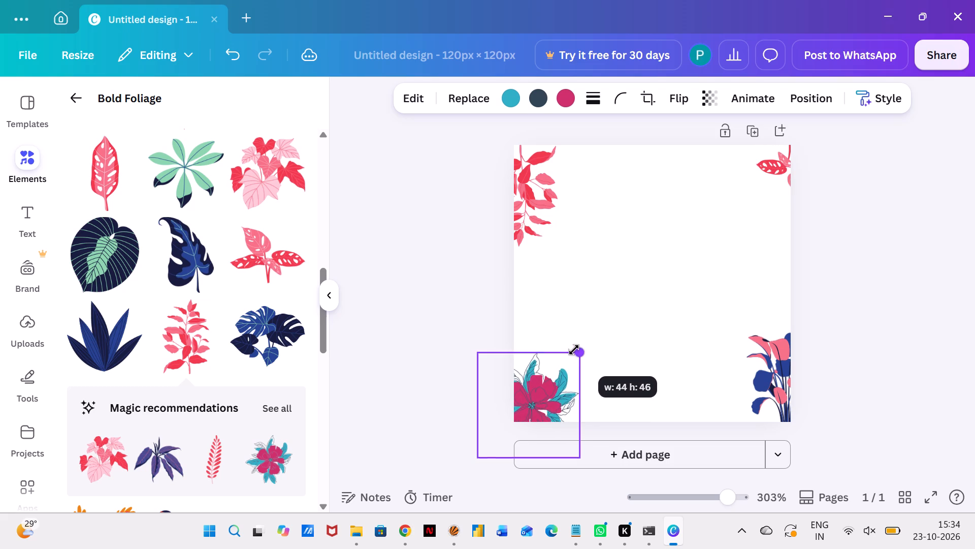
drag(574, 350, 572, 355)
click(631, 335)
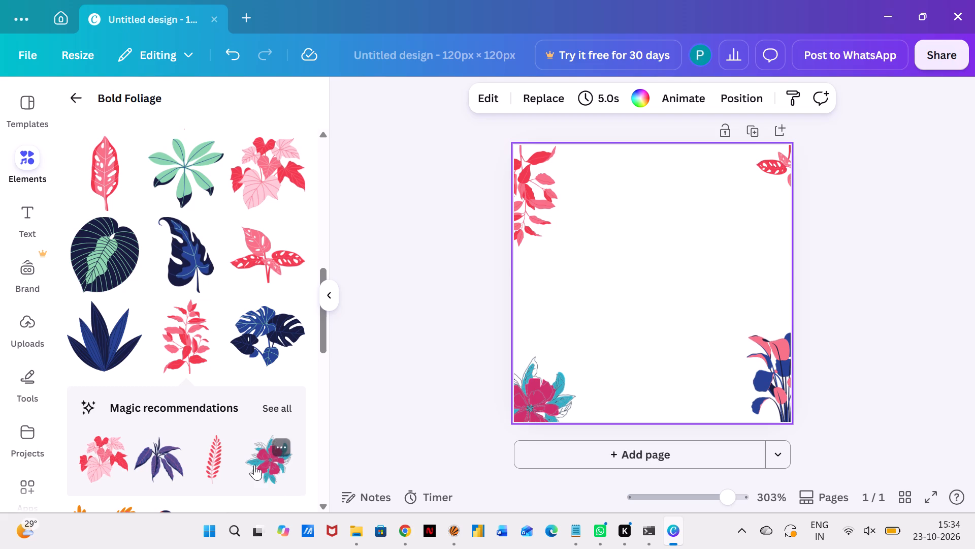
Browse the Bold Foliage collection for further plant and flower graphics to use on the page.
scroll(254, 465, down, 6)
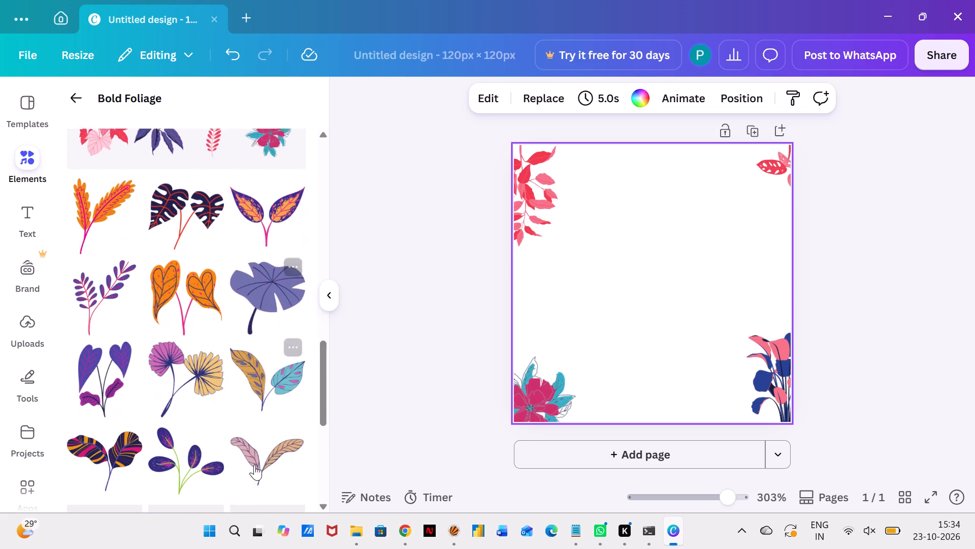
scroll(254, 465, down, 4)
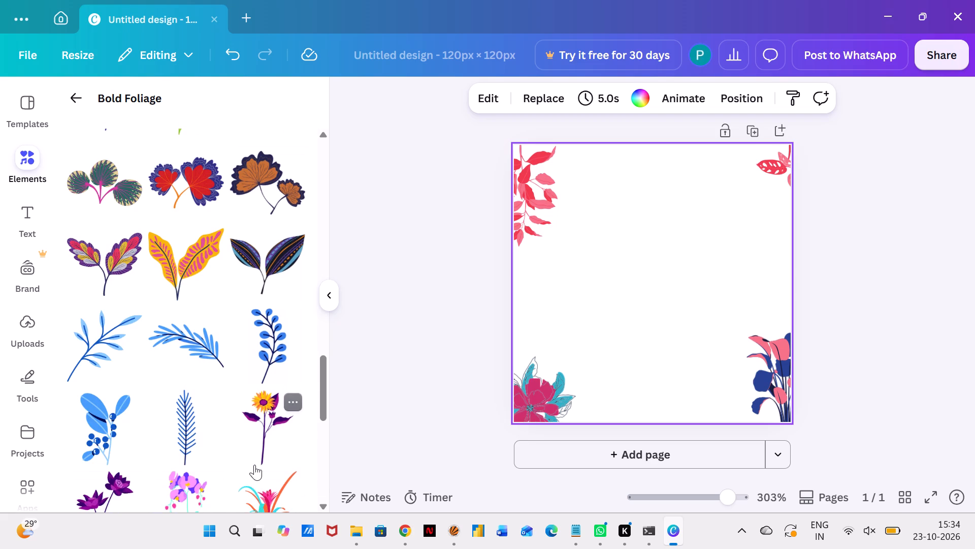
scroll(254, 465, down, 4)
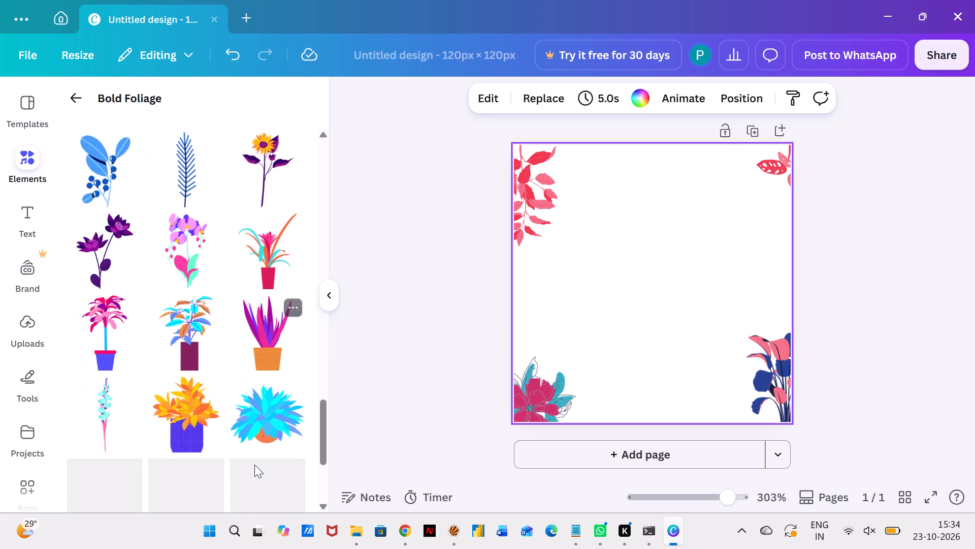
scroll(254, 465, down, 1)
scroll(254, 465, up, 5)
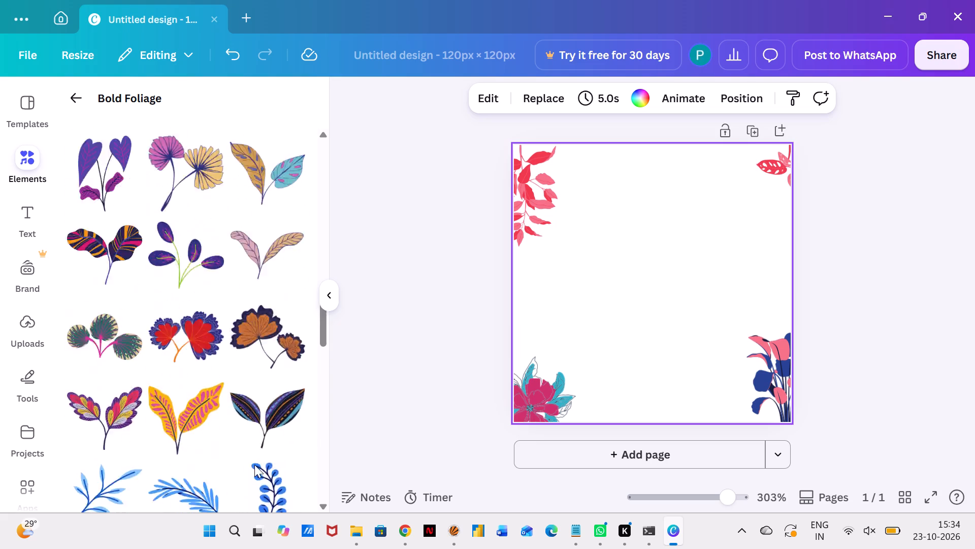
scroll(254, 465, up, 1)
Duplicate the magenta flower at the page's bottom-left corner and move the copy just below the top-right leaf.
click(547, 400)
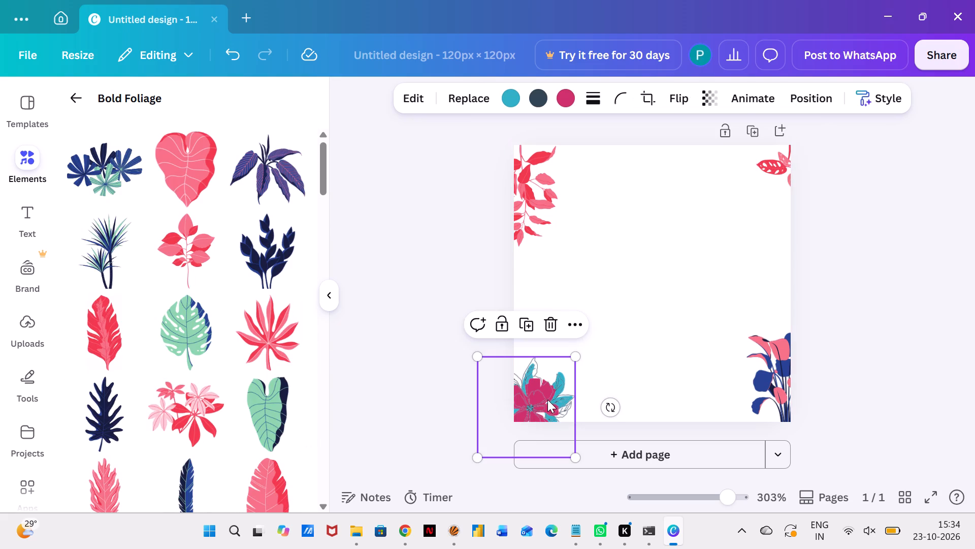
click(527, 333)
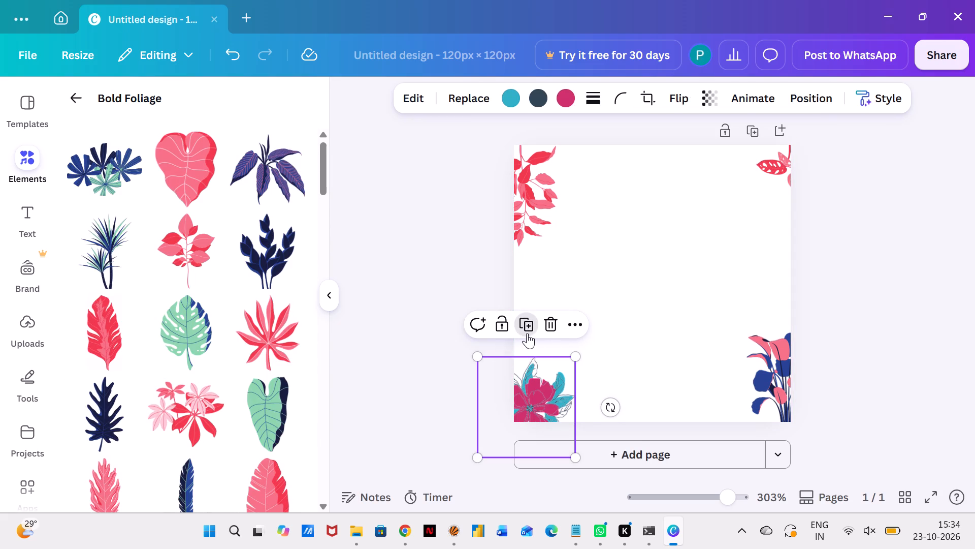
drag(598, 407, 662, 308)
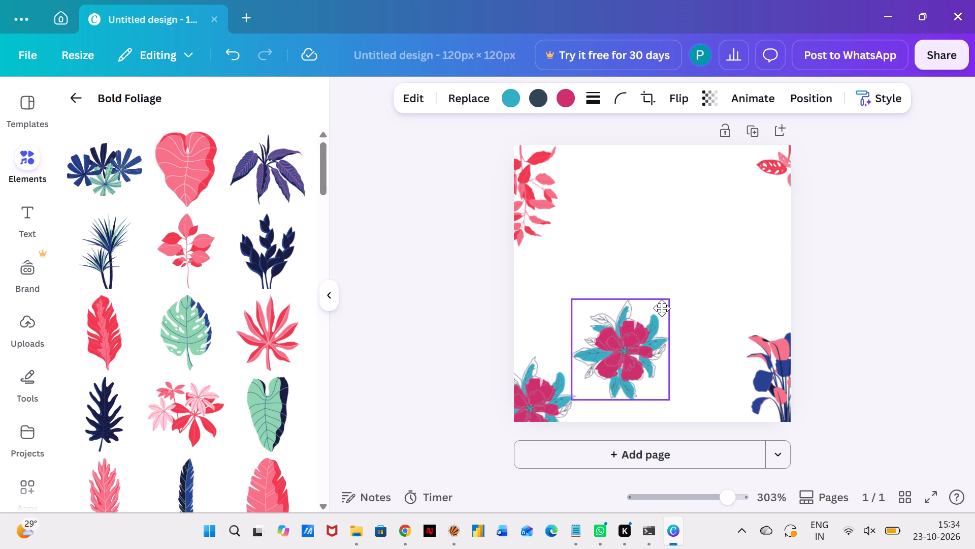
drag(662, 308, 750, 225)
Delete the red-and-pink leaf graphic at the page's top-right corner.
click(777, 171)
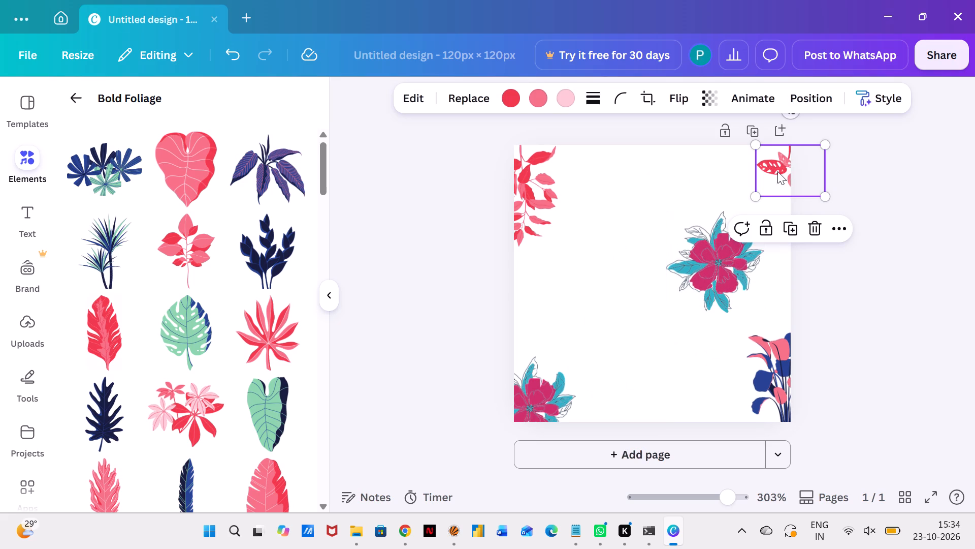
click(820, 227)
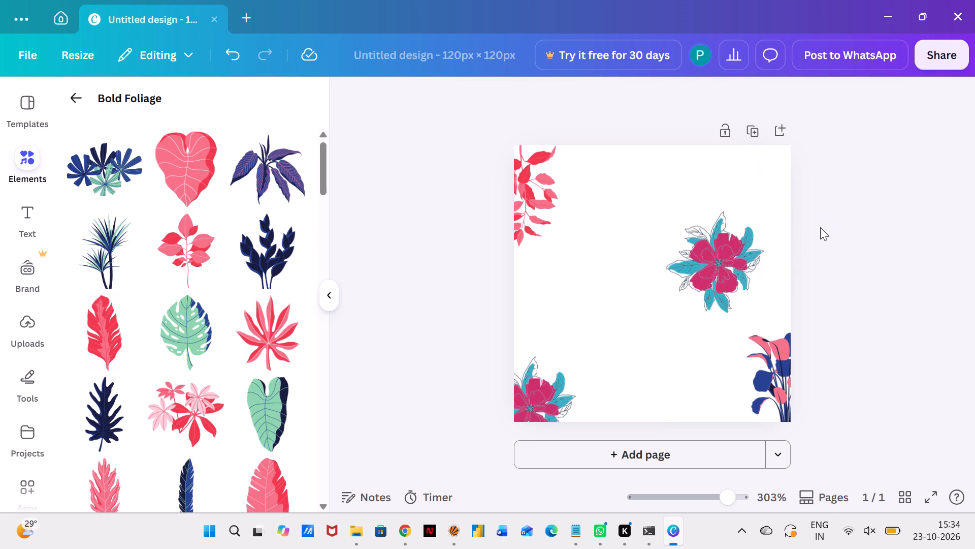
Move the flower copy to the page's top-right corner, partly beyond the top and right edges, and shrink it.
drag(727, 261, 785, 180)
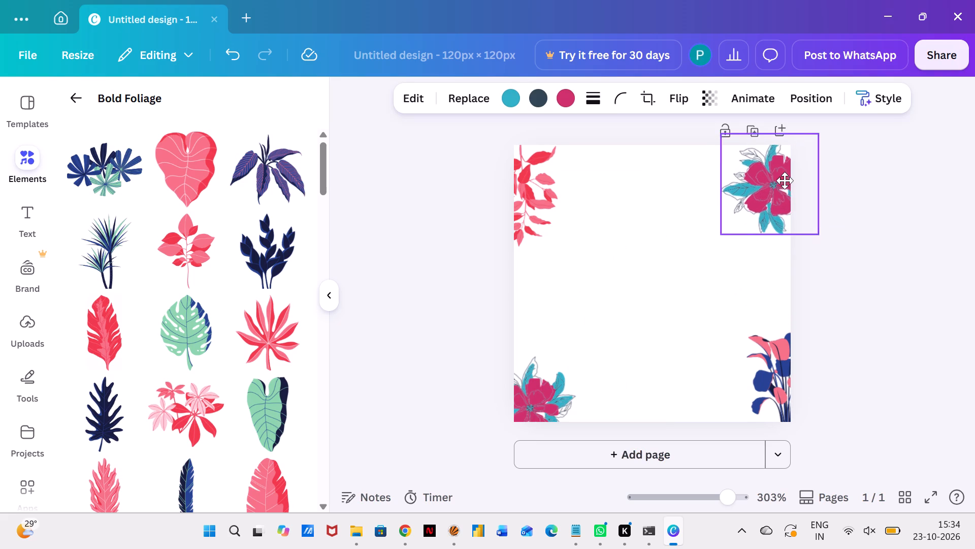
drag(785, 180, 784, 172)
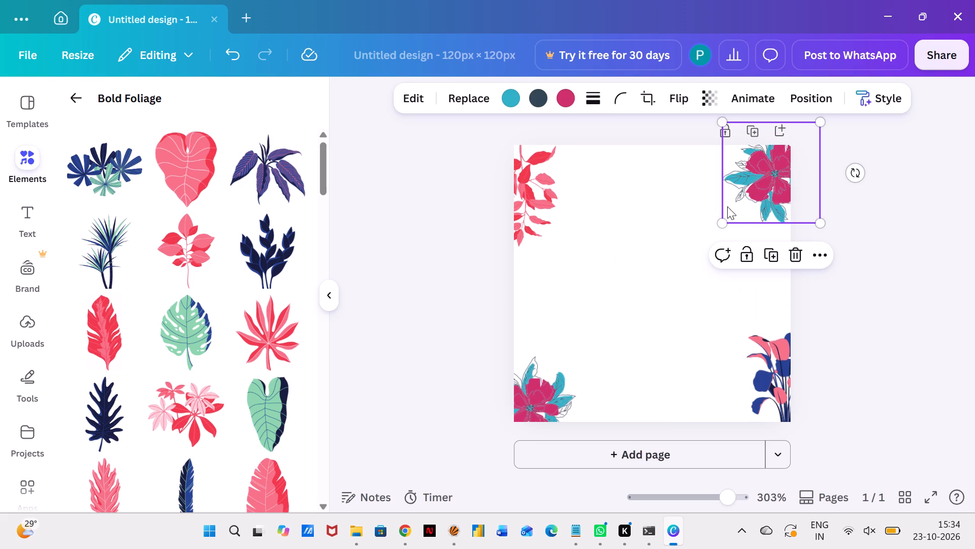
drag(722, 224, 731, 196)
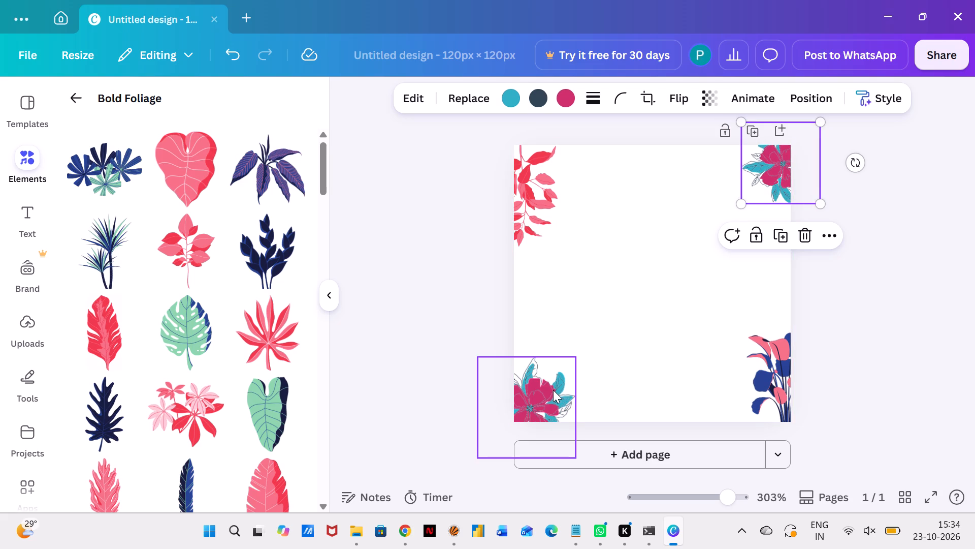
Check the width and height of the flower at the page's bottom-left corner.
click(553, 390)
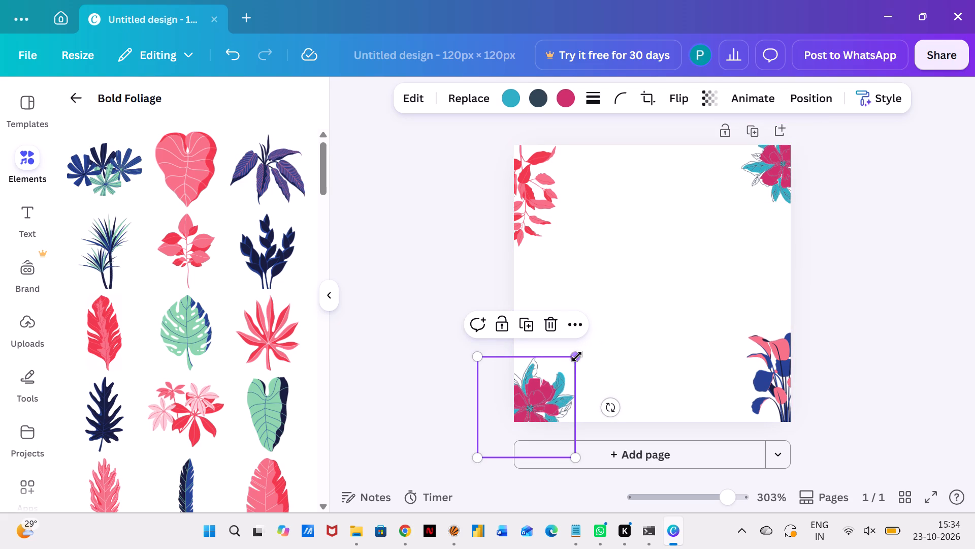
click(575, 359)
click(575, 359)
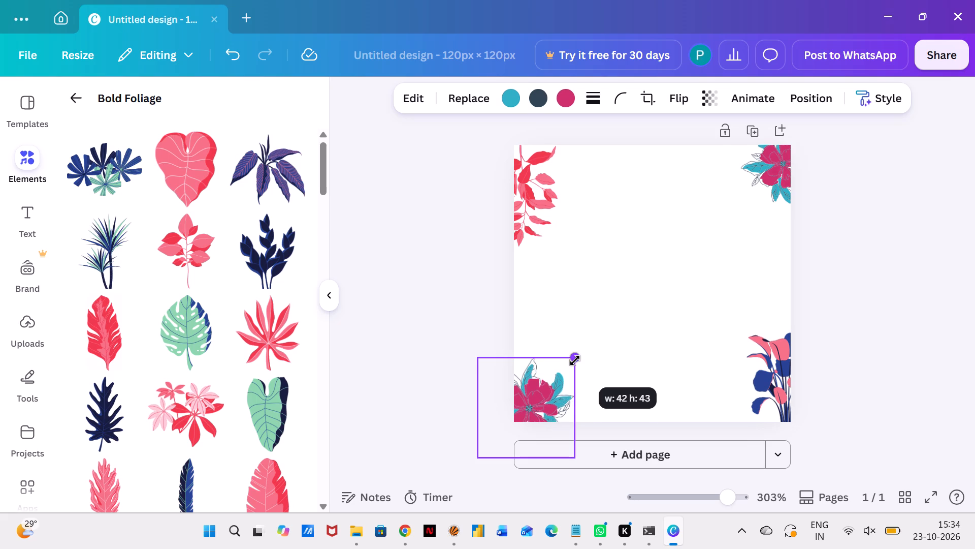
Enlarge the top-right flower to about 37 × 38 px, nudge it slightly upward, and deselect it.
click(752, 195)
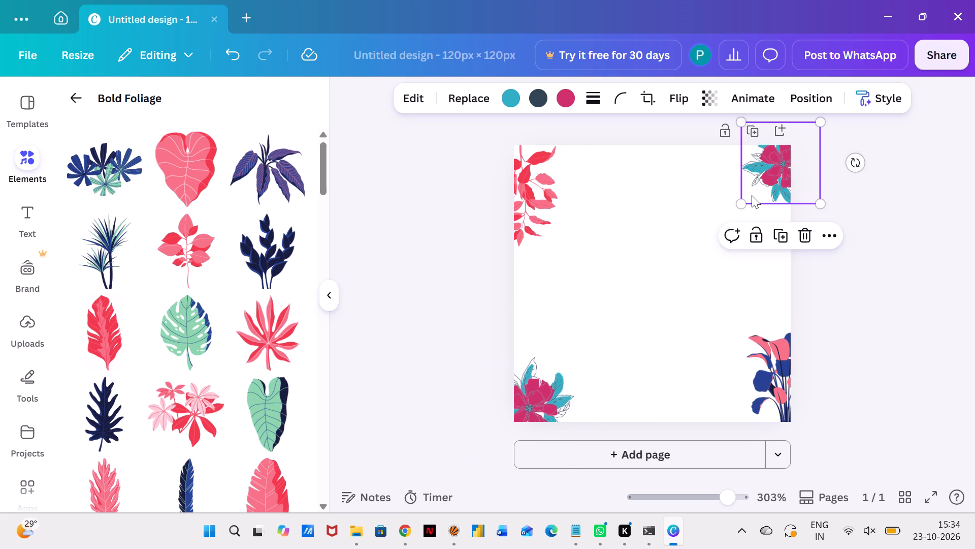
drag(740, 208, 735, 215)
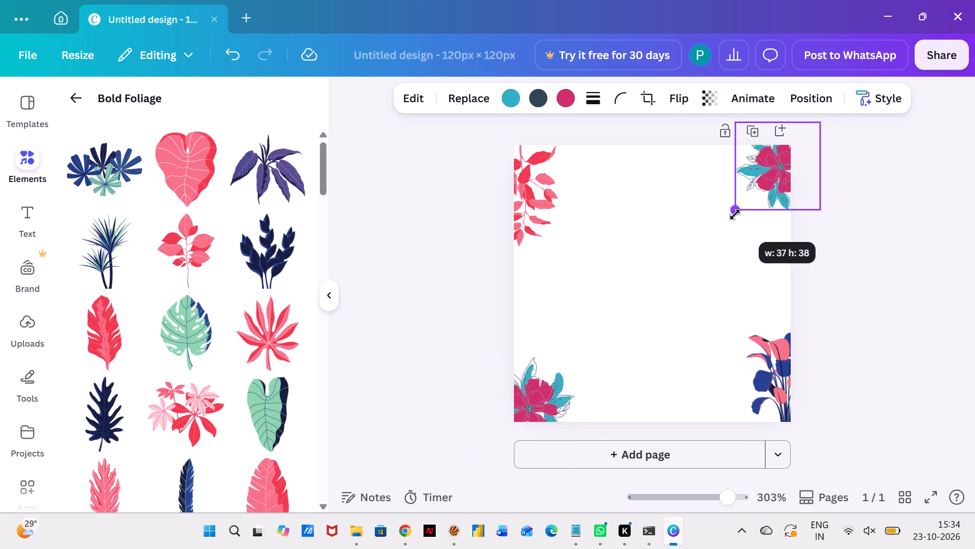
drag(735, 215, 731, 218)
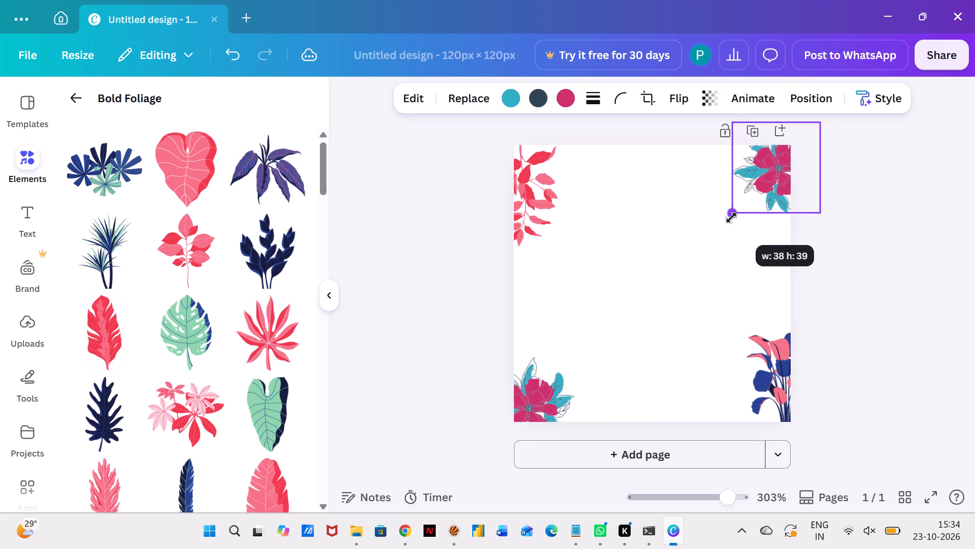
drag(731, 218, 729, 216)
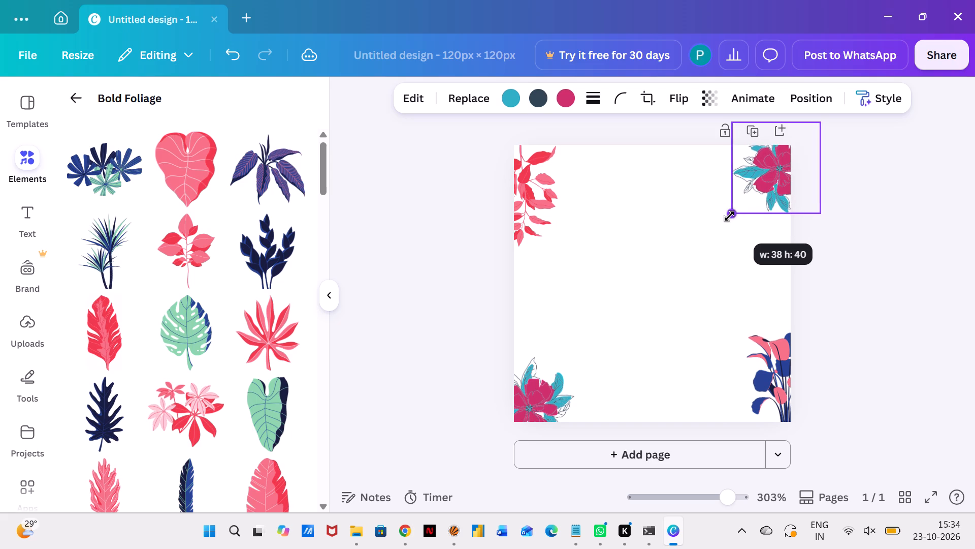
drag(729, 216, 728, 217)
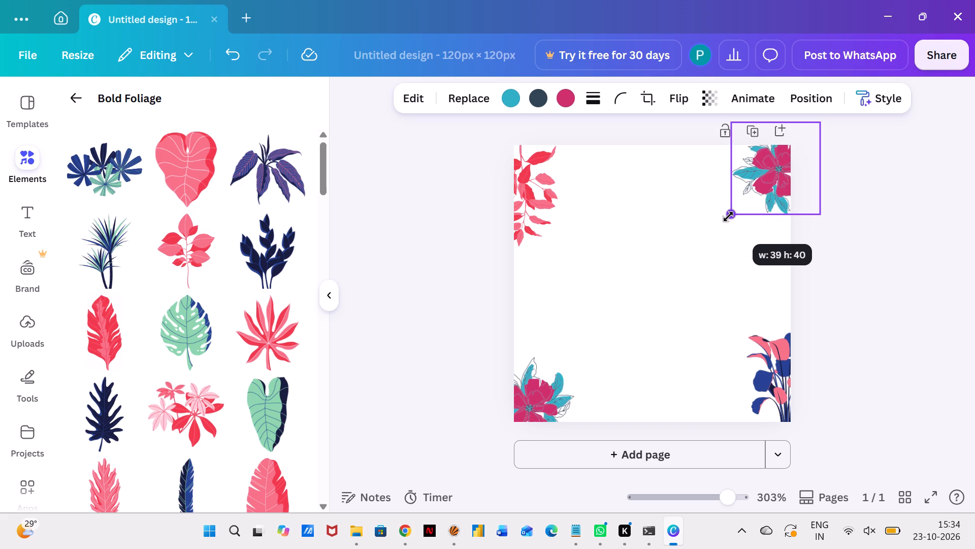
drag(728, 217, 726, 220)
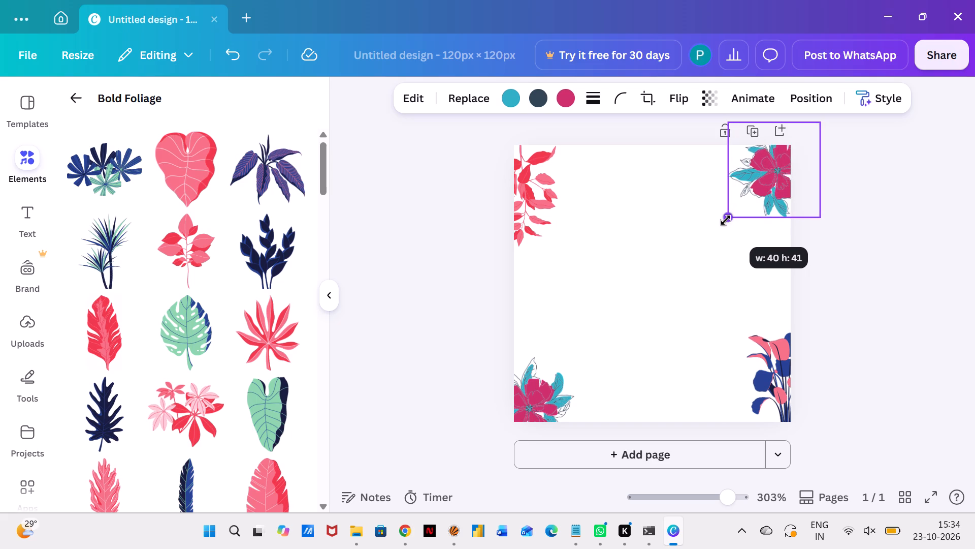
drag(726, 220, 729, 220)
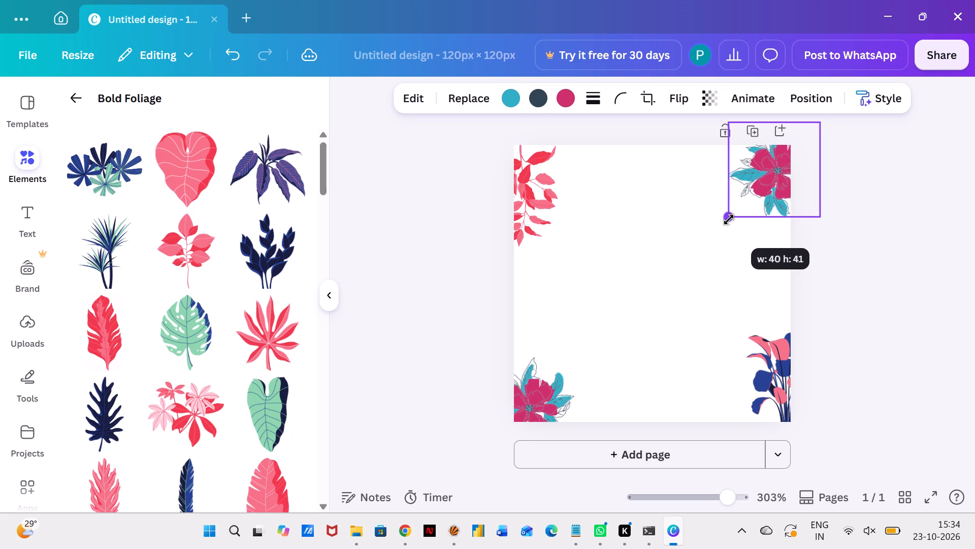
drag(729, 220, 736, 215)
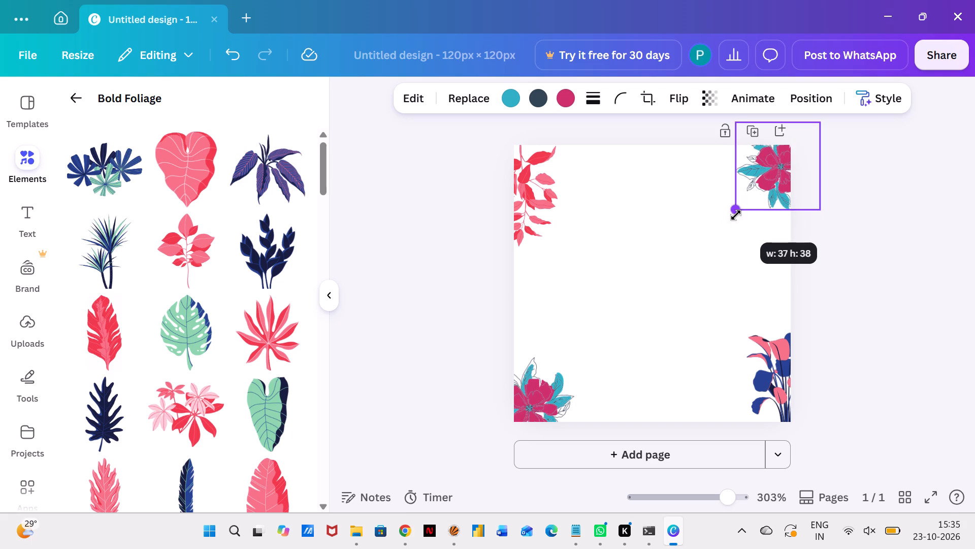
drag(736, 215, 735, 215)
click(887, 323)
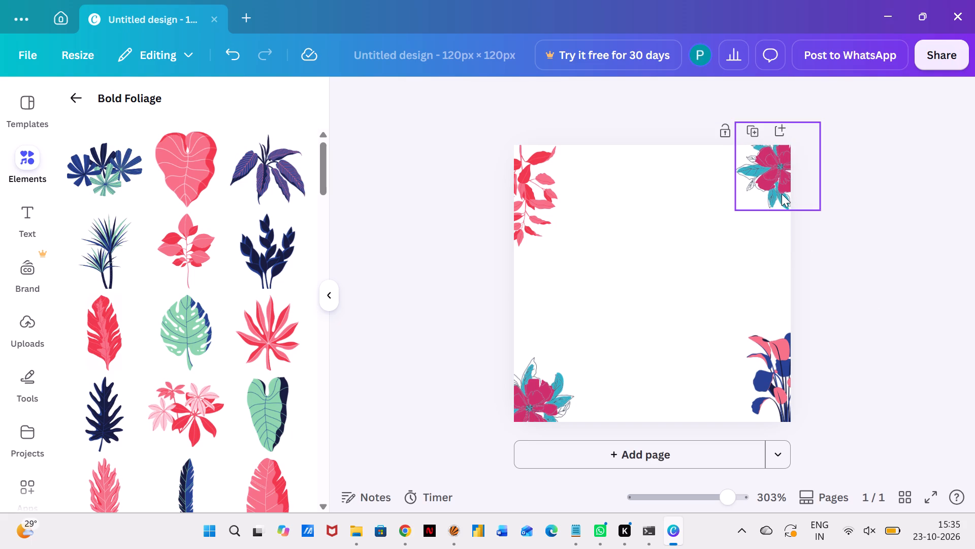
drag(780, 191, 779, 187)
click(841, 326)
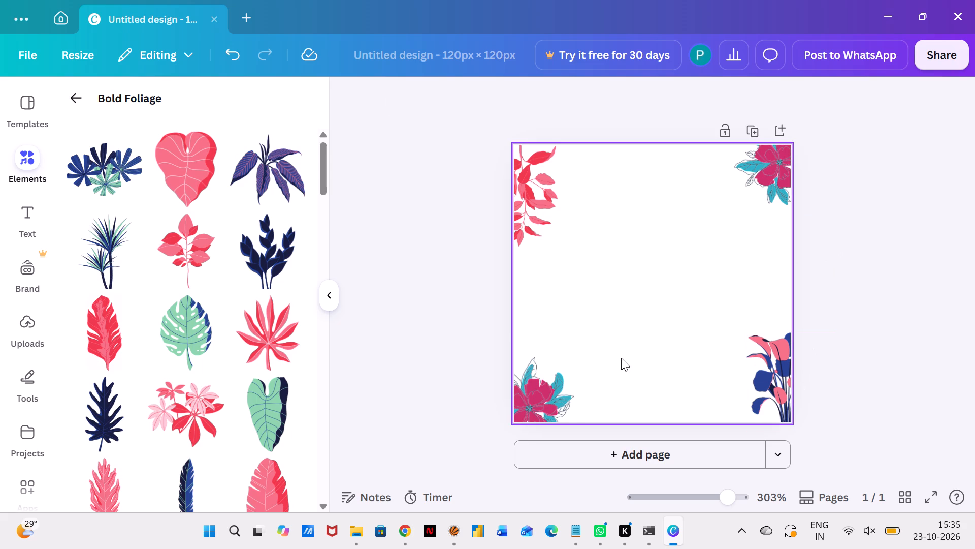
Pull the red-and-pink branch away from the page's top-left corner and delete it.
drag(544, 221, 644, 297)
click(648, 186)
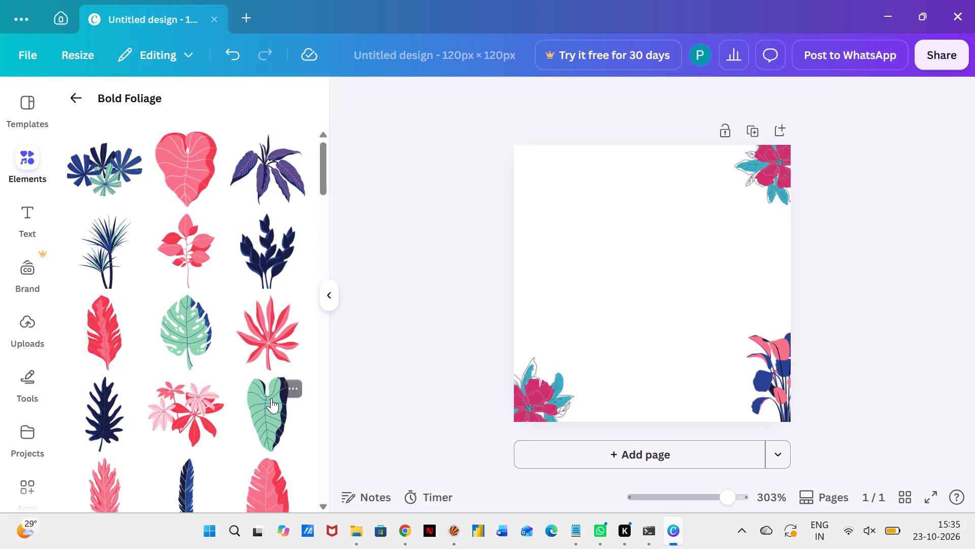
Add the narrow red sprig with small paired leaves from Bold Foliage and turn it upside down.
scroll(271, 398, down, 6)
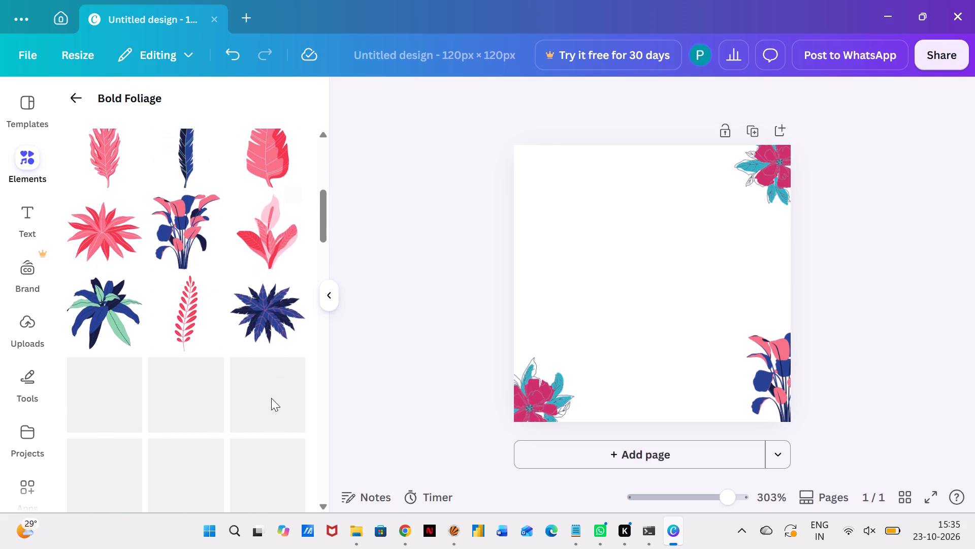
click(196, 309)
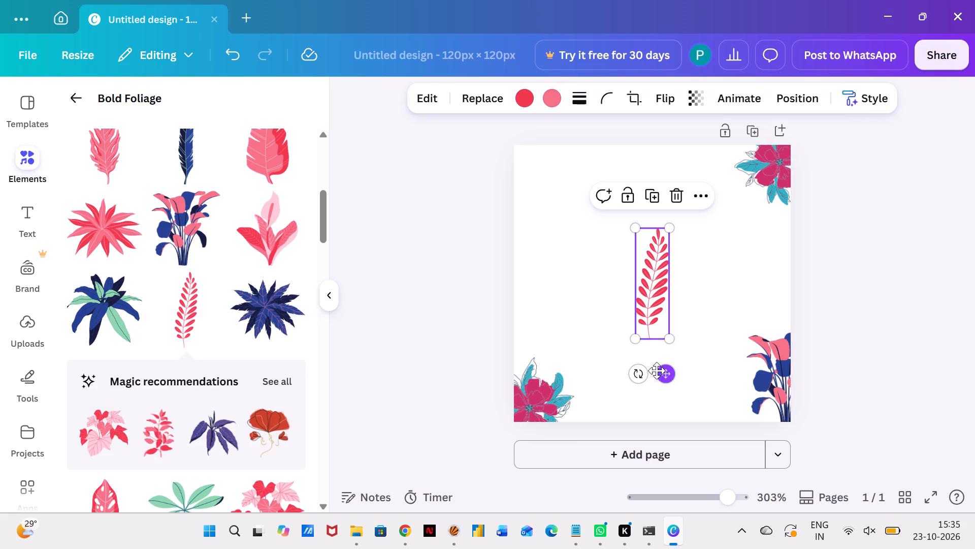
drag(639, 373, 652, 202)
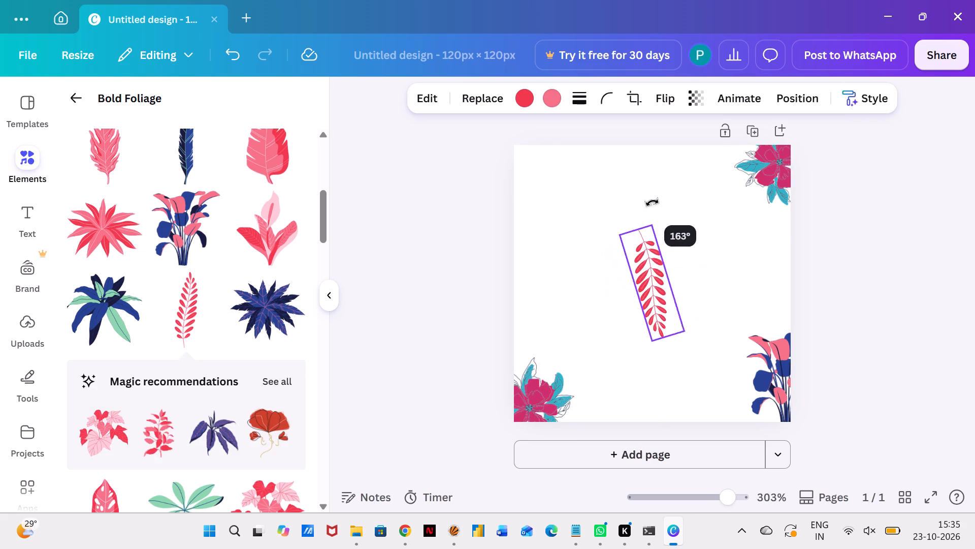
drag(652, 202, 665, 213)
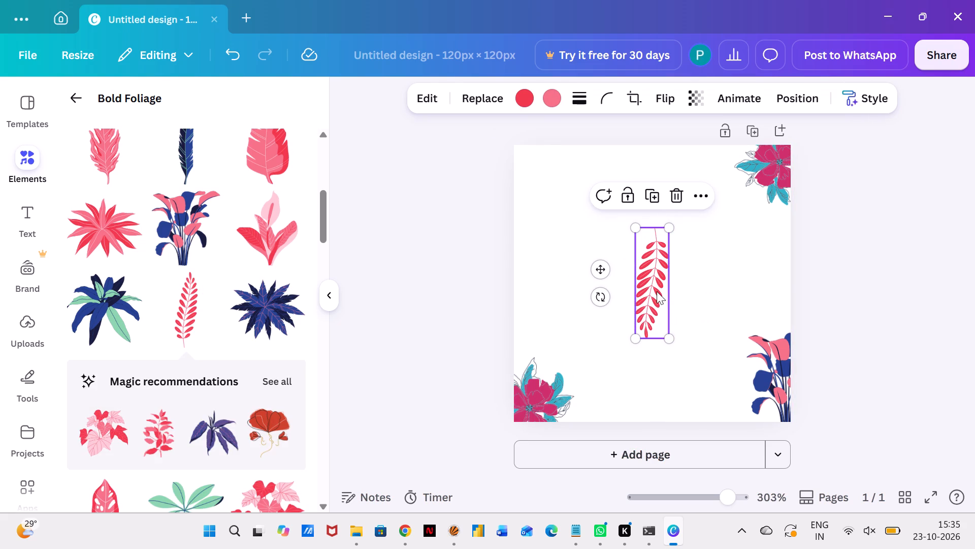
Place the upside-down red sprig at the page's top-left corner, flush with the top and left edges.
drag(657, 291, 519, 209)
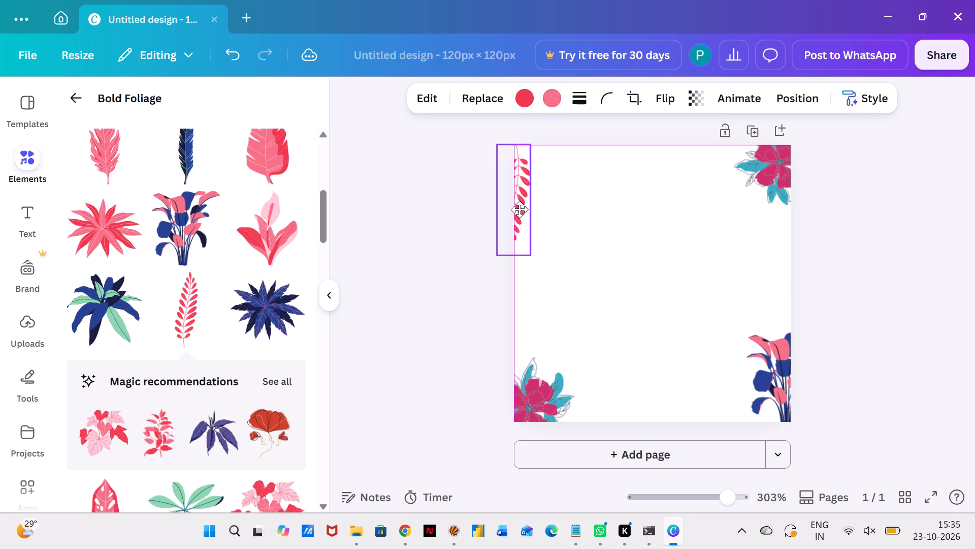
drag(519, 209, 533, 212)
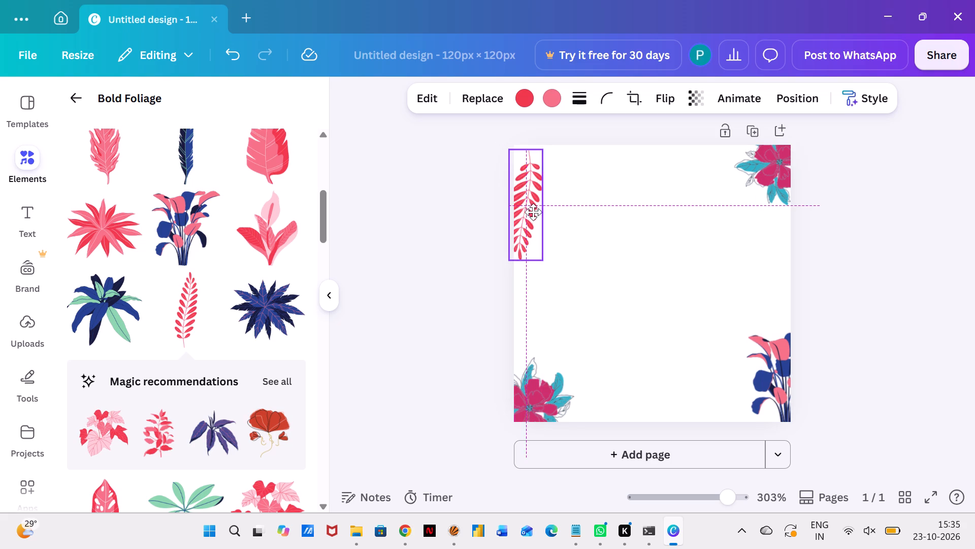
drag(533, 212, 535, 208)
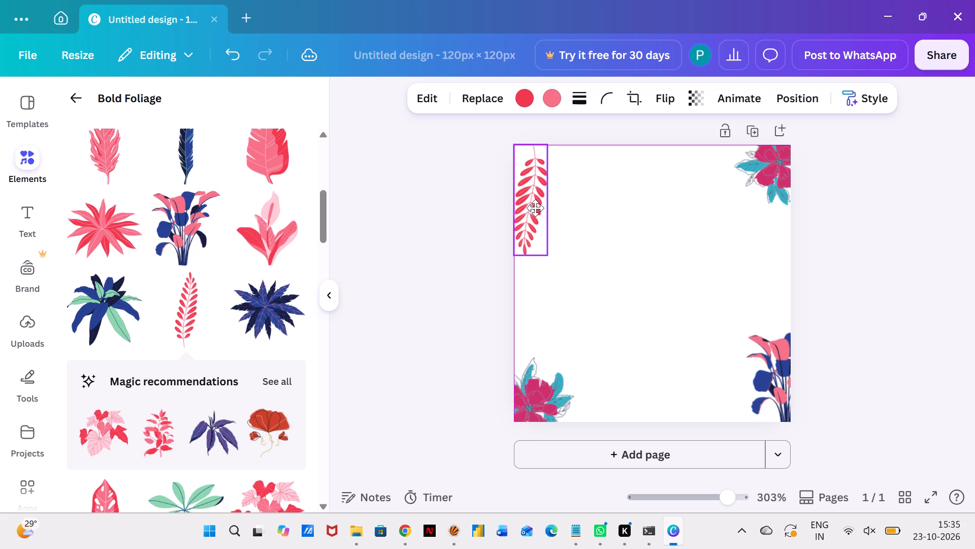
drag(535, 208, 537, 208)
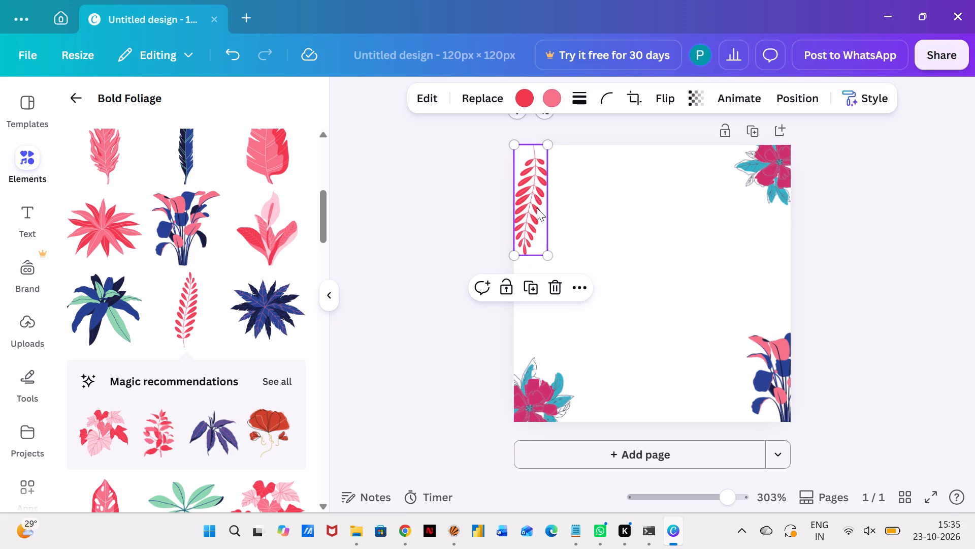
Turn the red sprig horizontal with its bare stem end toward the top-right flower, and place it flush with the page's top edge, overlapping the flower.
drag(537, 208, 541, 285)
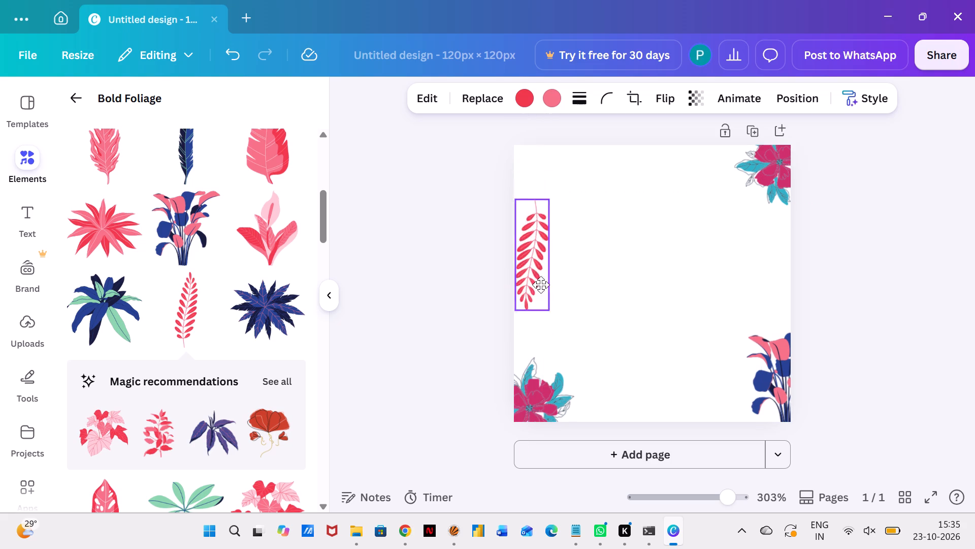
drag(541, 285, 775, 248)
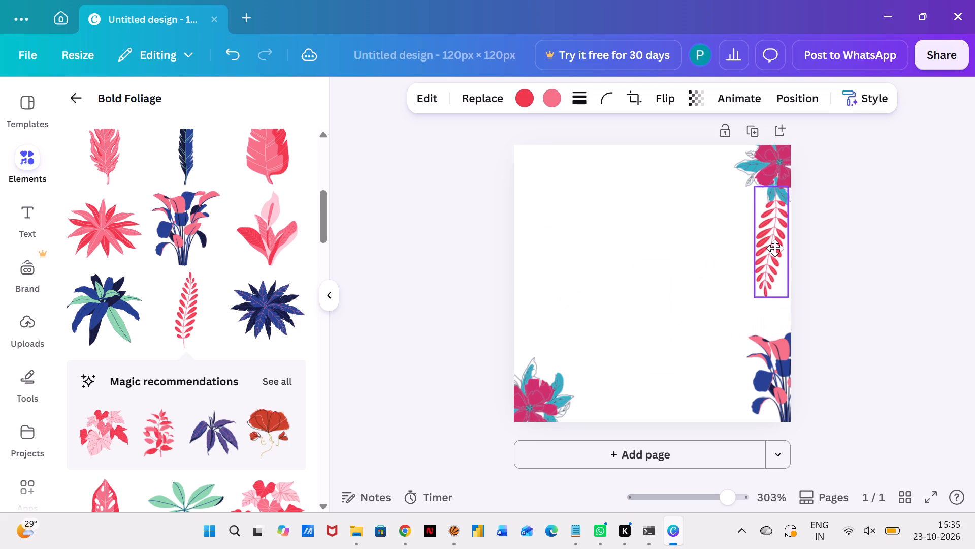
drag(775, 248, 775, 245)
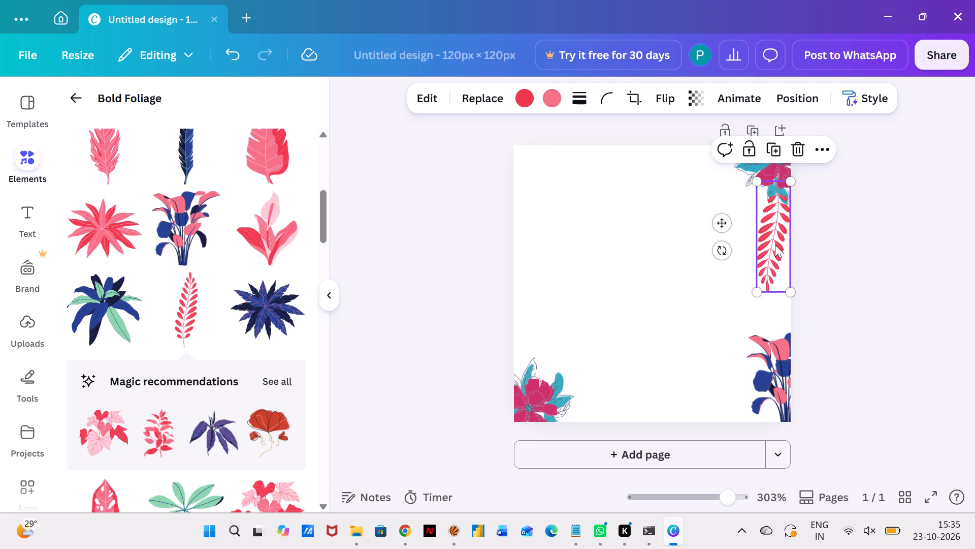
drag(721, 250, 761, 197)
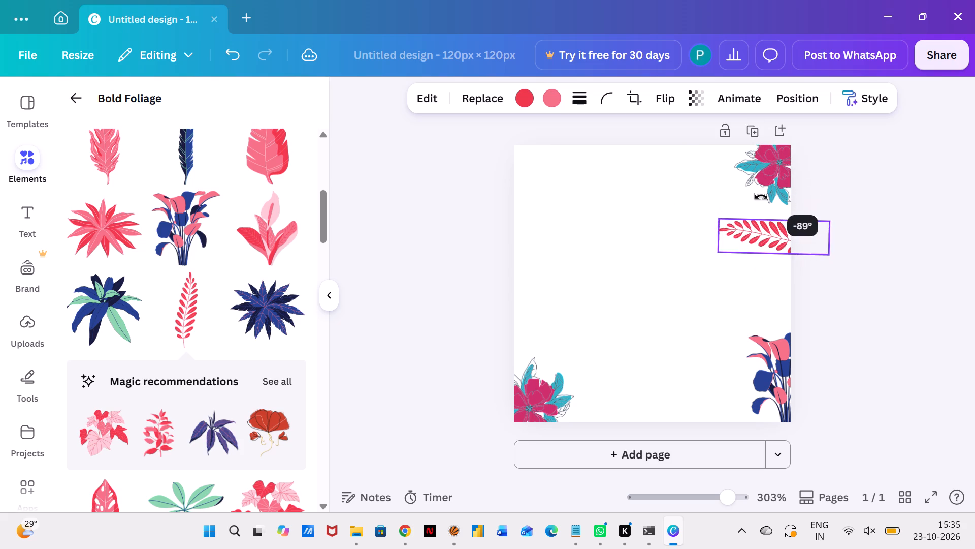
drag(761, 197, 768, 191)
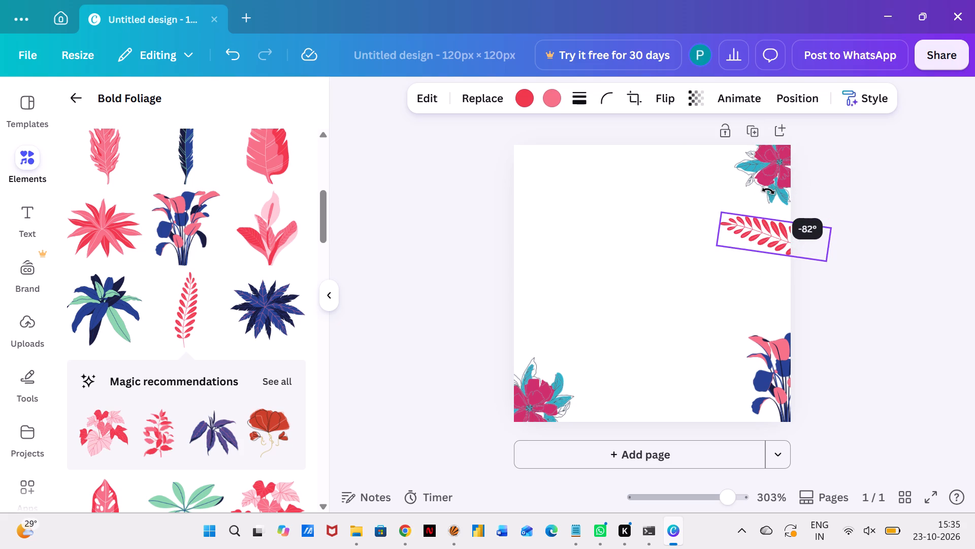
drag(768, 191, 765, 182)
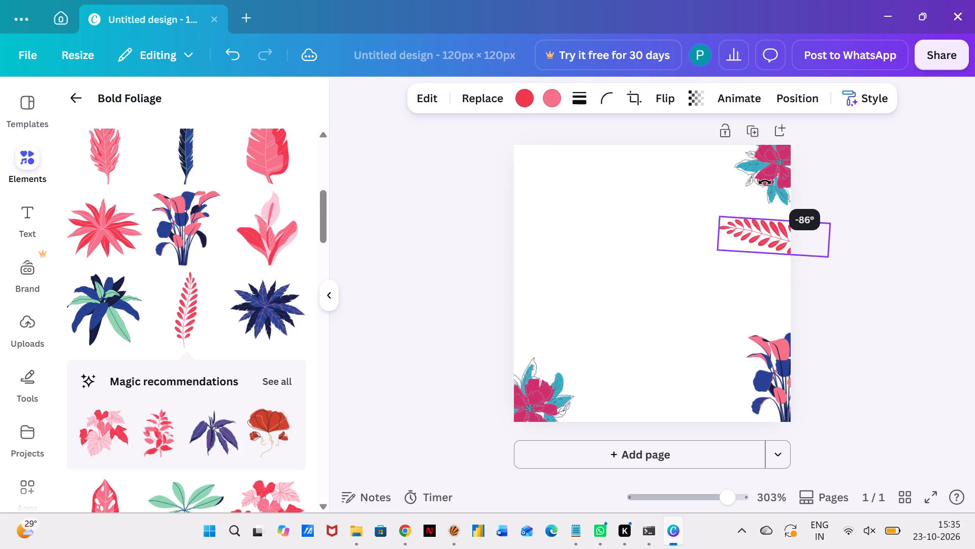
drag(765, 182, 764, 174)
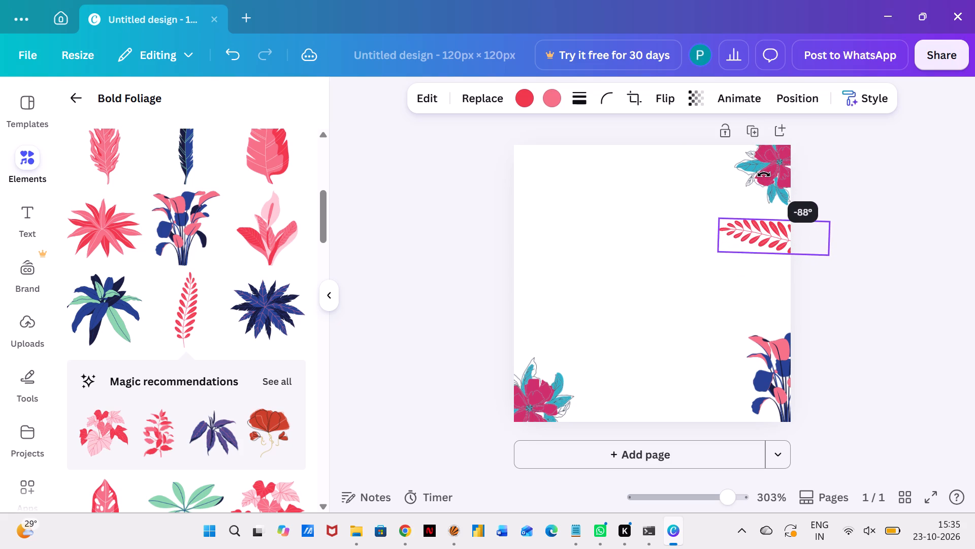
drag(764, 174, 762, 170)
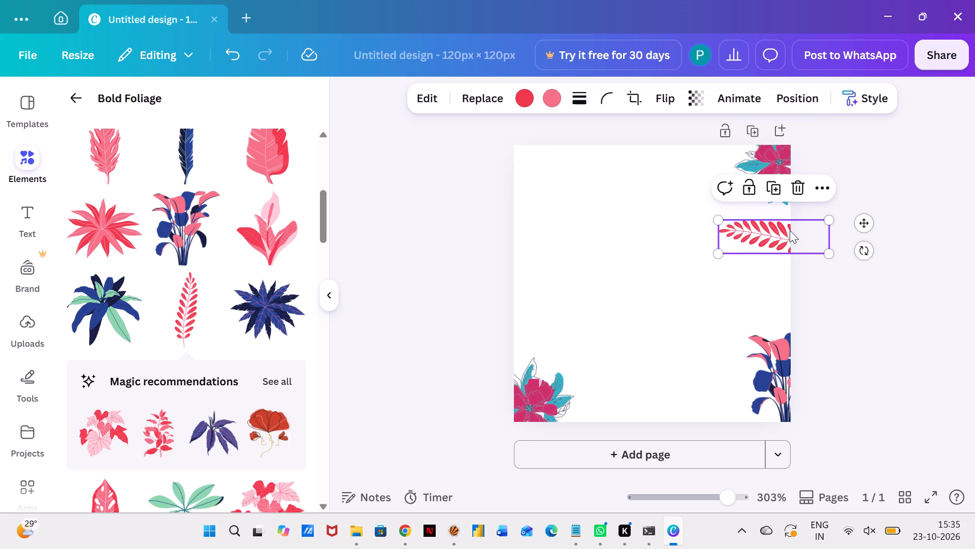
drag(782, 236, 721, 161)
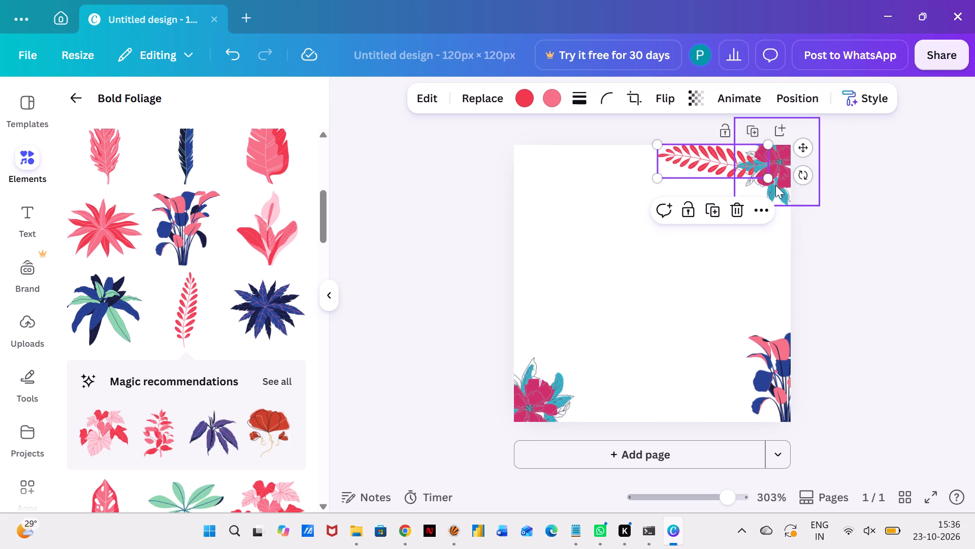
Nudge the top-right flower slightly to the left over the sprig's stem end and deselect it.
click(777, 188)
click(777, 184)
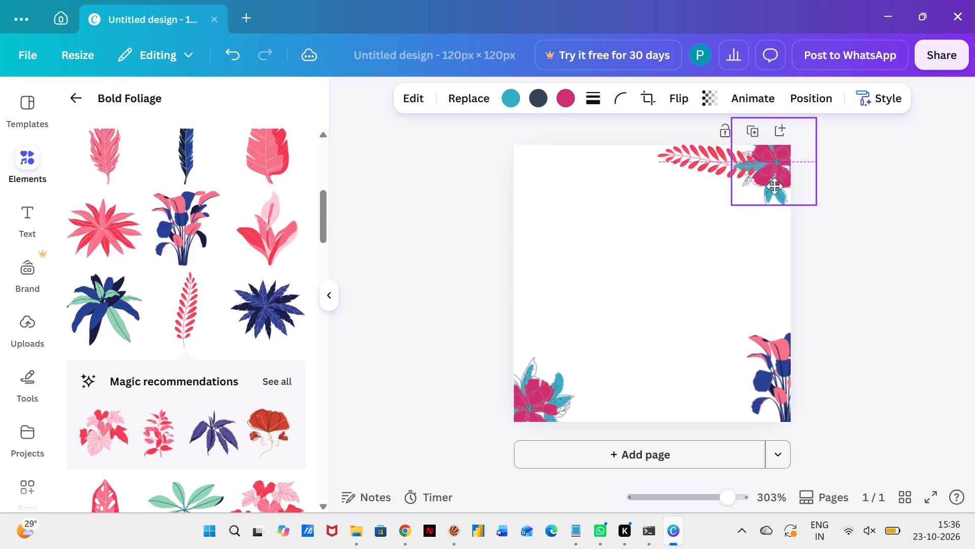
click(841, 279)
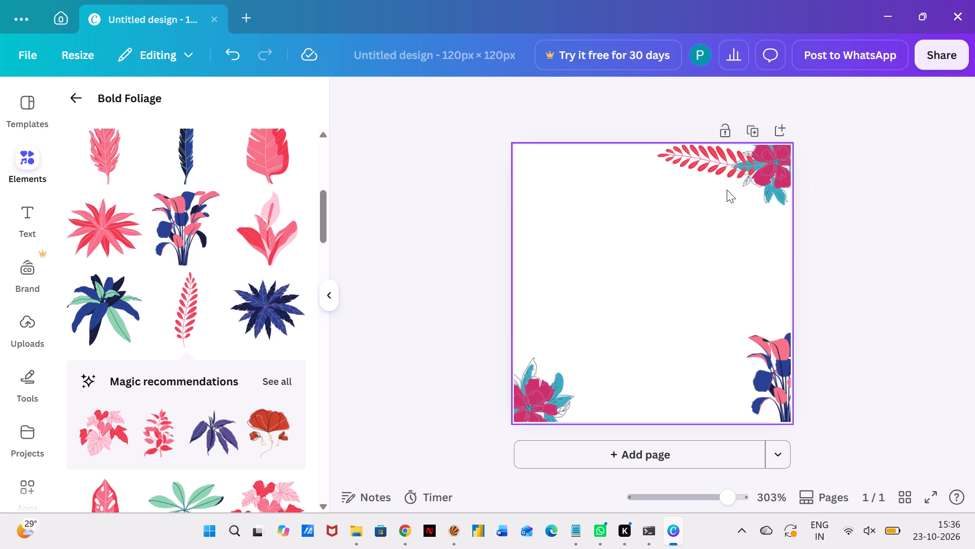
Duplicate the horizontal red sprig and rotate the copy to vertical with its bare stem end up.
click(706, 169)
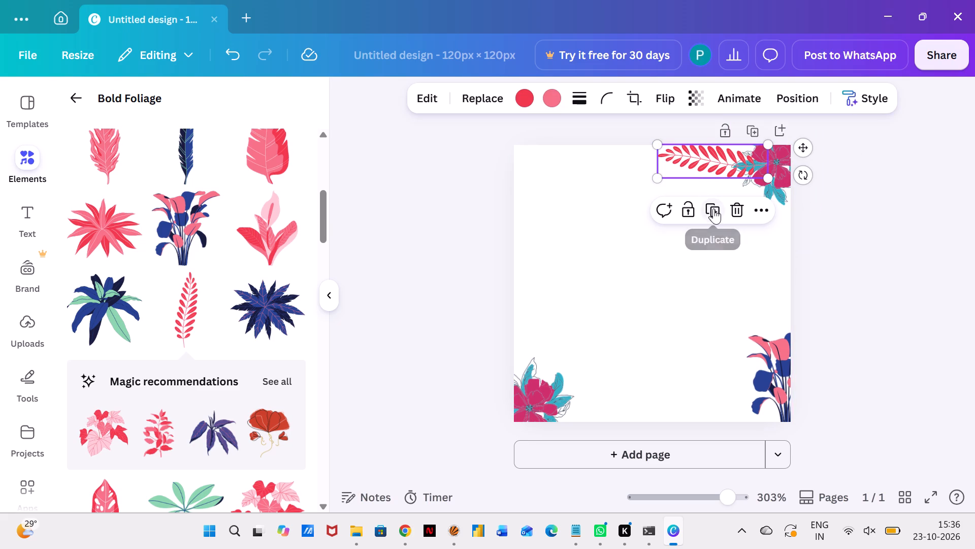
click(713, 208)
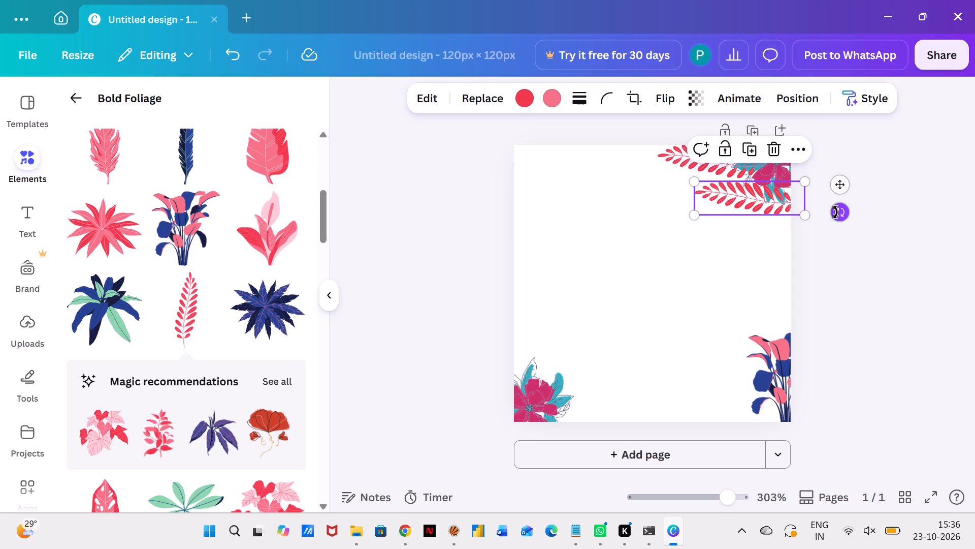
drag(835, 212, 952, 200)
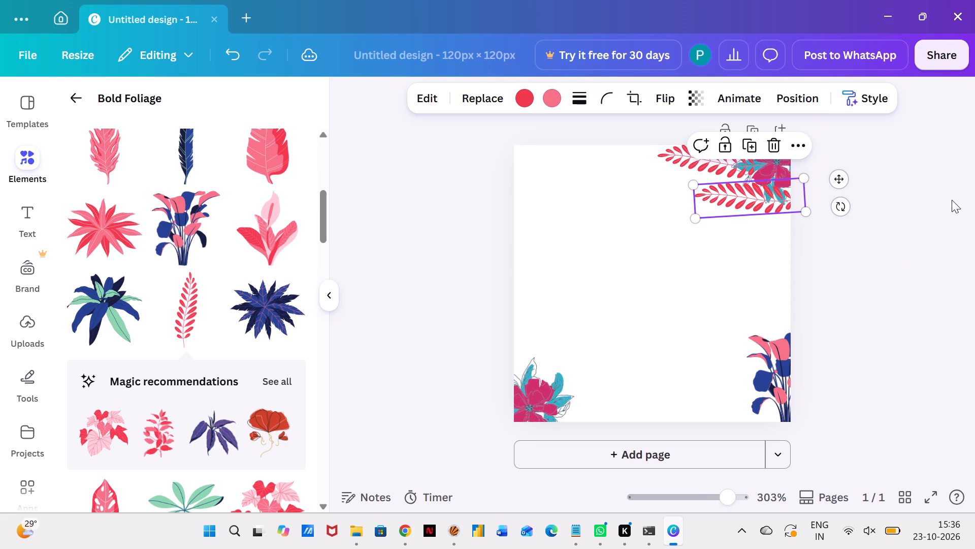
drag(842, 206, 911, 87)
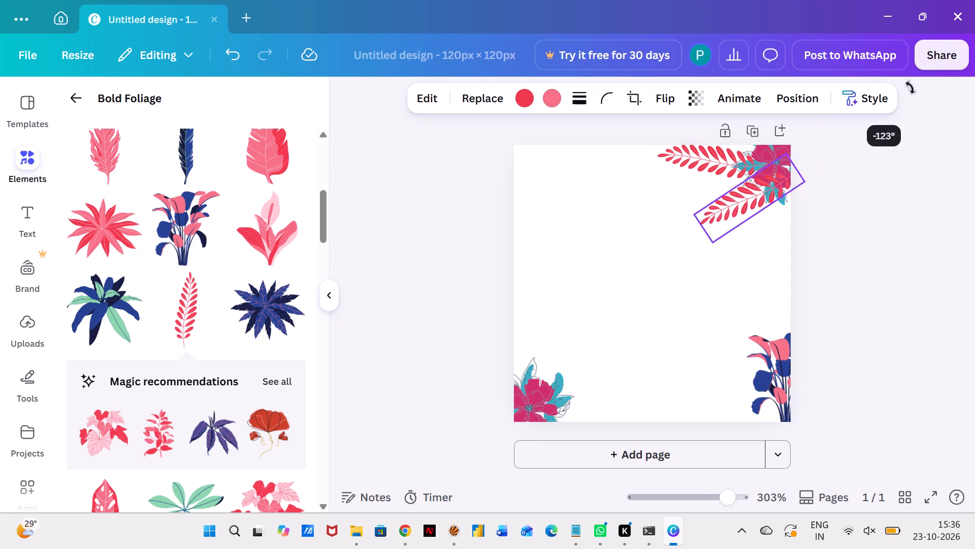
drag(911, 87, 853, 60)
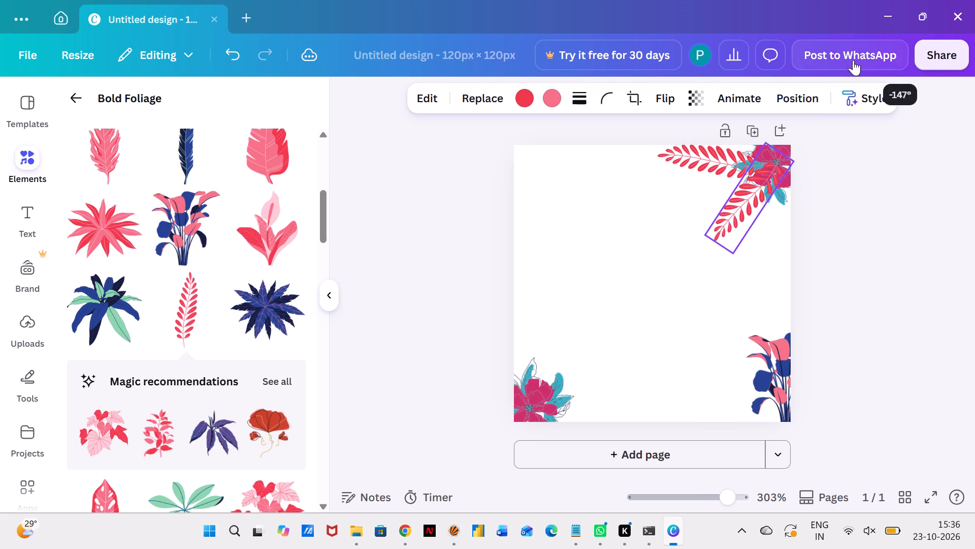
drag(853, 60, 896, 39)
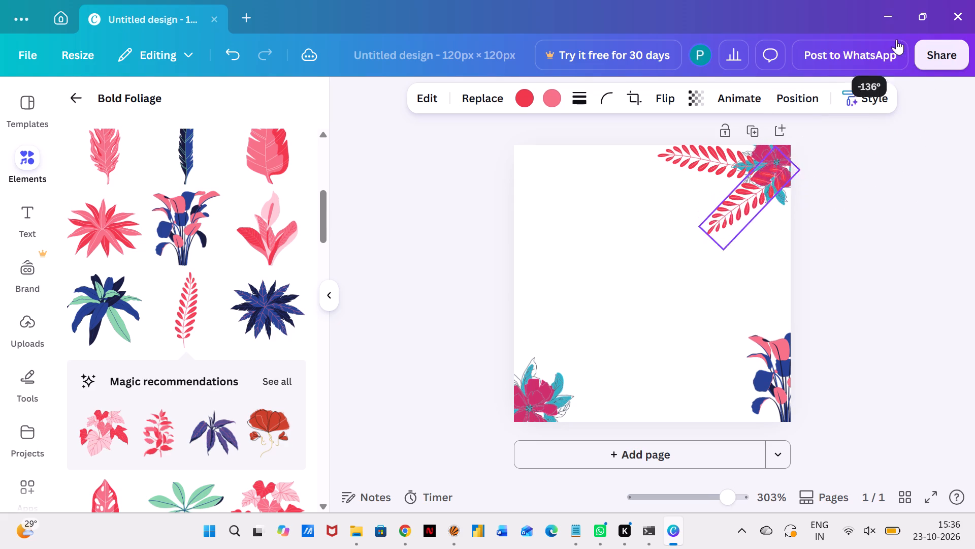
drag(896, 39, 776, 96)
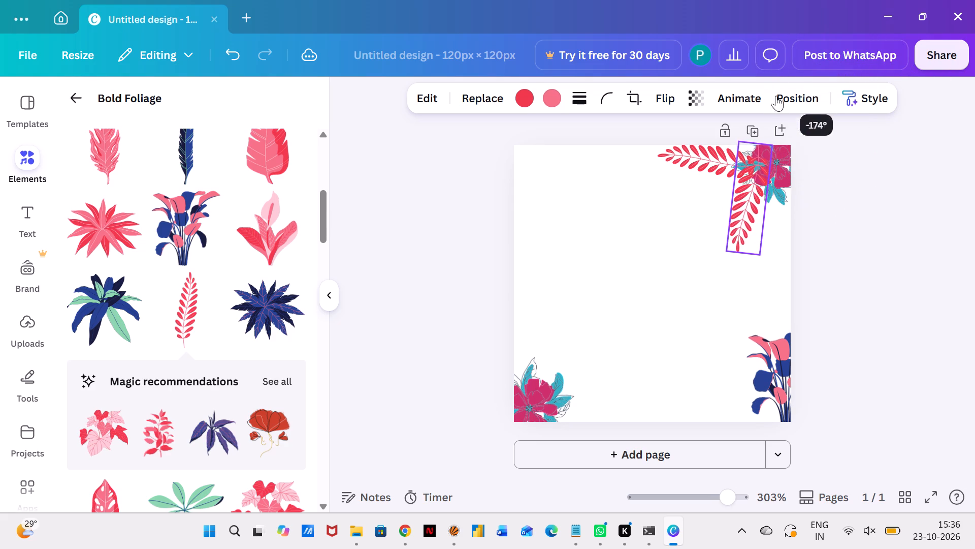
drag(776, 96, 832, 0)
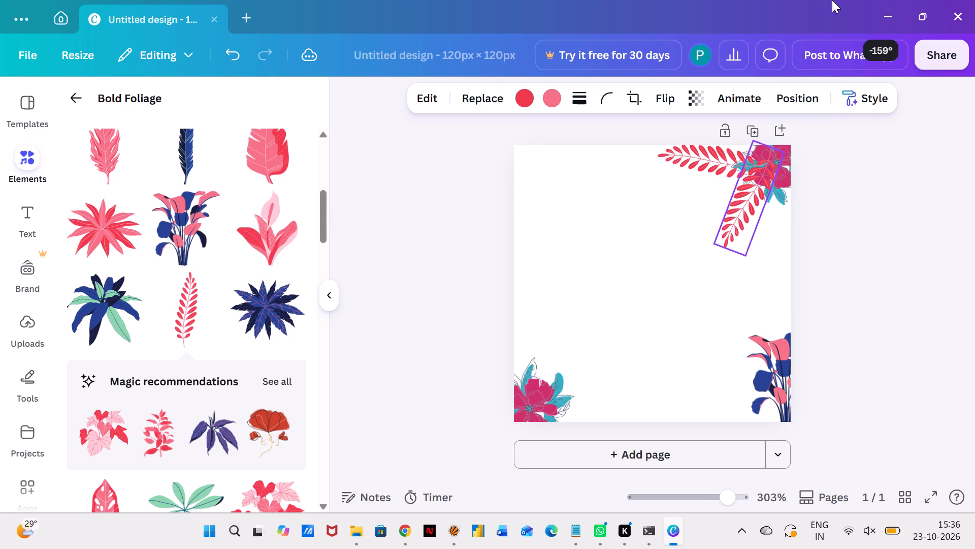
drag(832, 0, 764, 13)
Place the vertical sprig copy directly beneath the top-right flower, close to the page's right edge, and deselect it.
drag(751, 194, 775, 240)
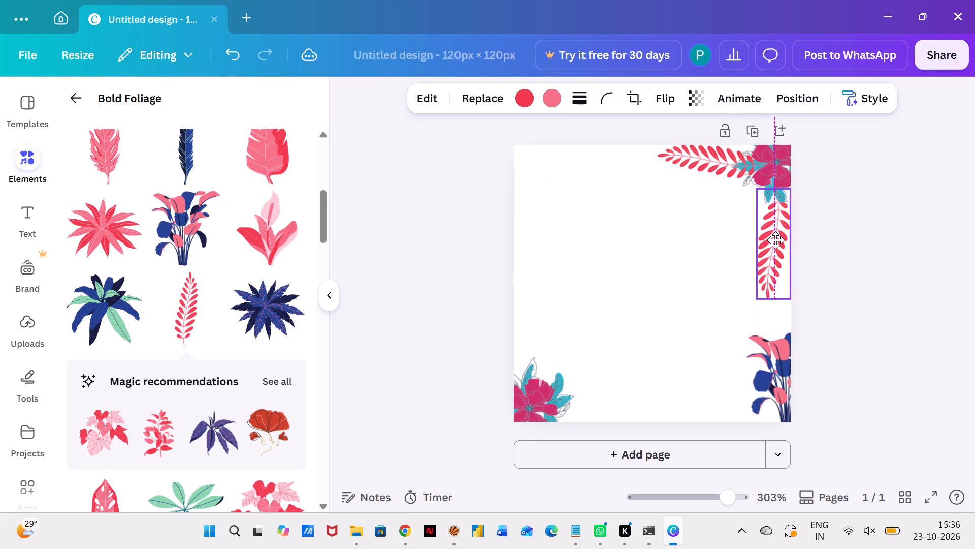
drag(775, 240, 772, 235)
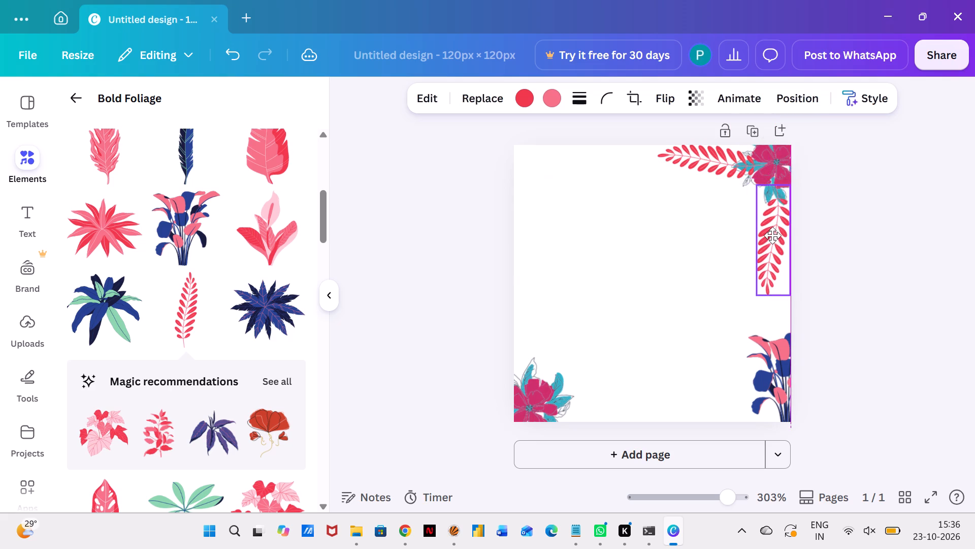
drag(772, 235, 771, 229)
click(835, 258)
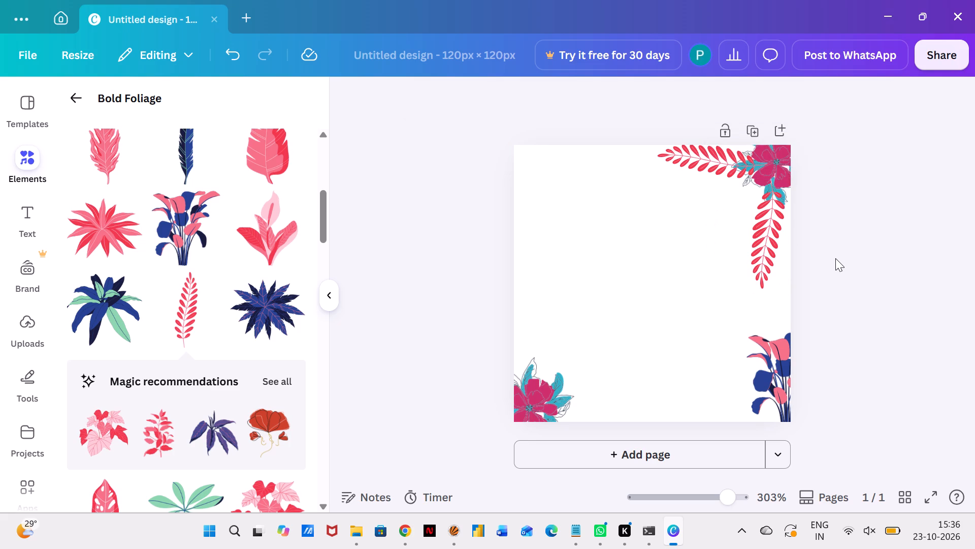
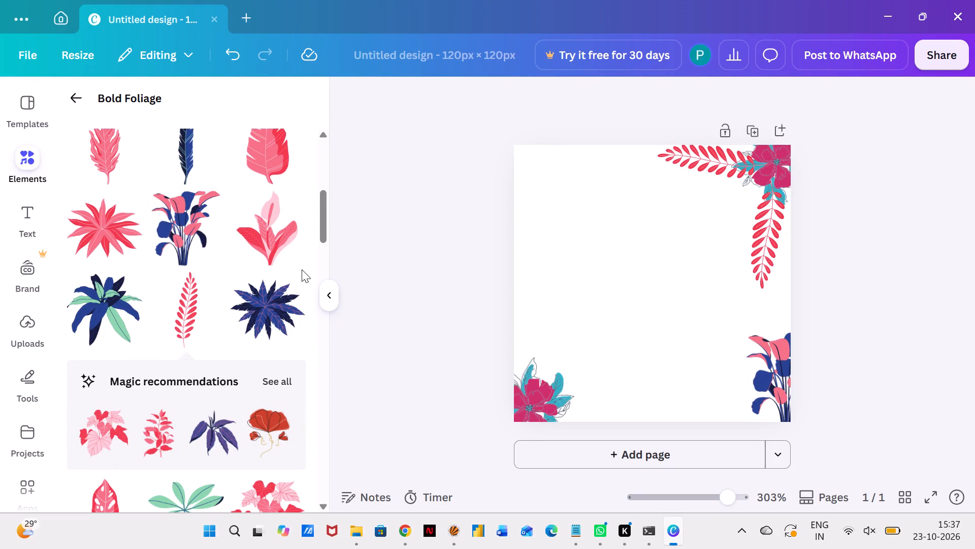
Add another red sprig from Bold Foliage and rotate it to horizontal with its bare stem end facing the page's left edge.
scroll(197, 296, up, 2)
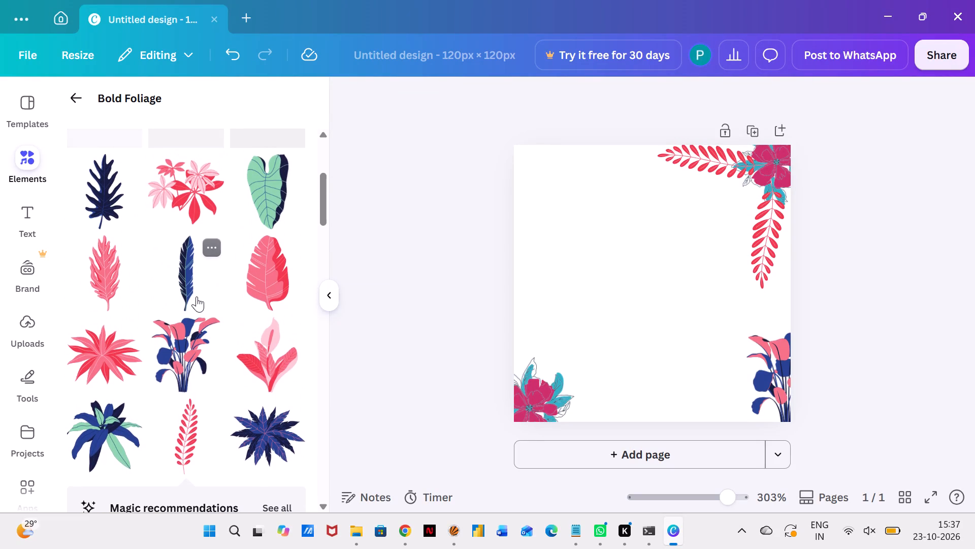
scroll(197, 296, up, 1)
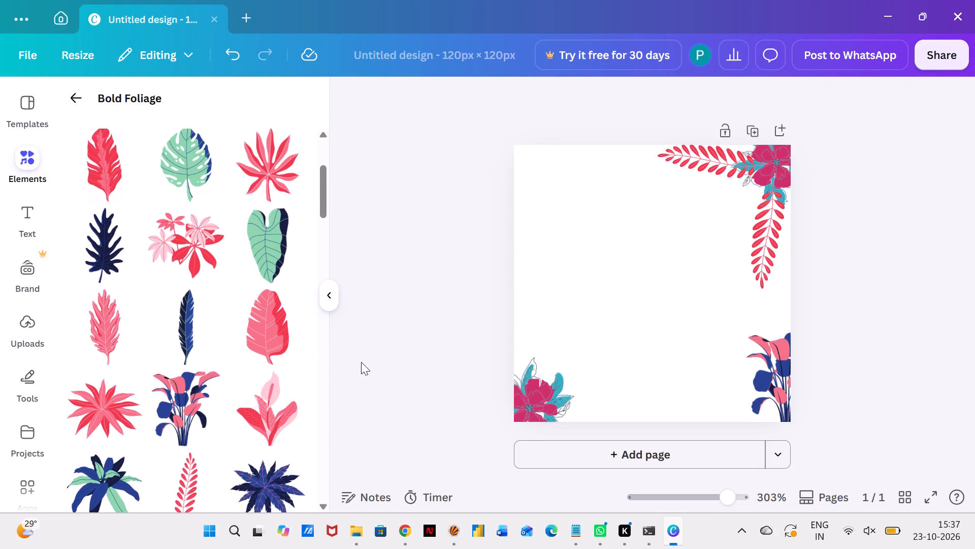
click(185, 461)
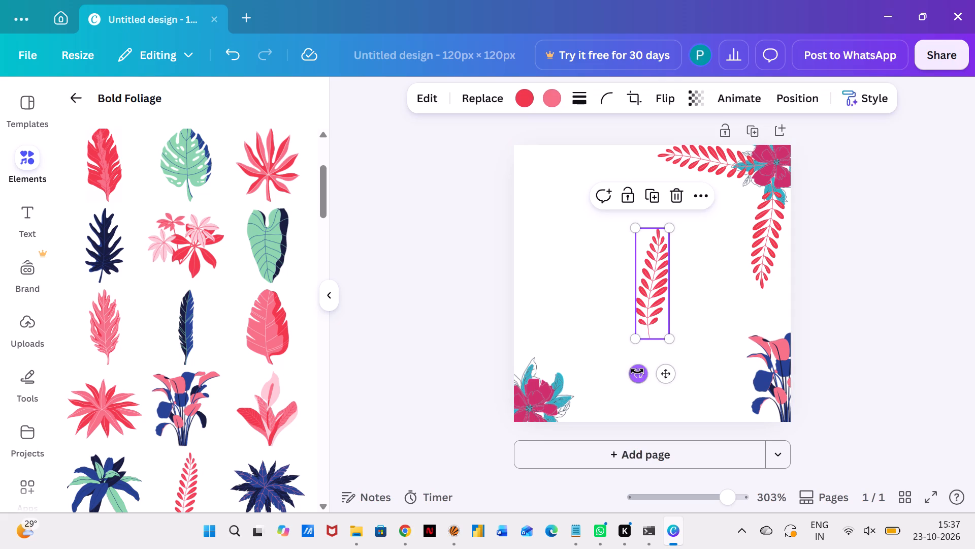
drag(637, 371, 502, 276)
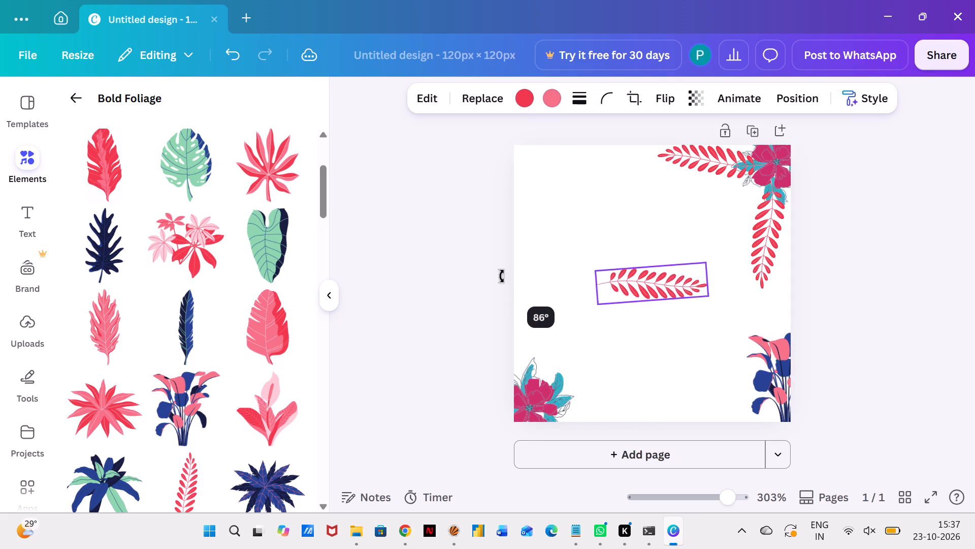
drag(502, 276, 498, 270)
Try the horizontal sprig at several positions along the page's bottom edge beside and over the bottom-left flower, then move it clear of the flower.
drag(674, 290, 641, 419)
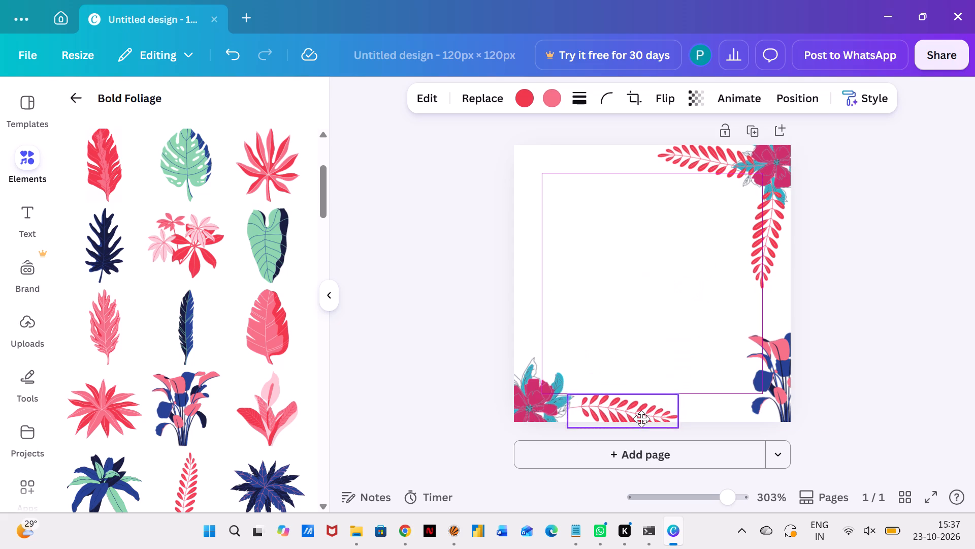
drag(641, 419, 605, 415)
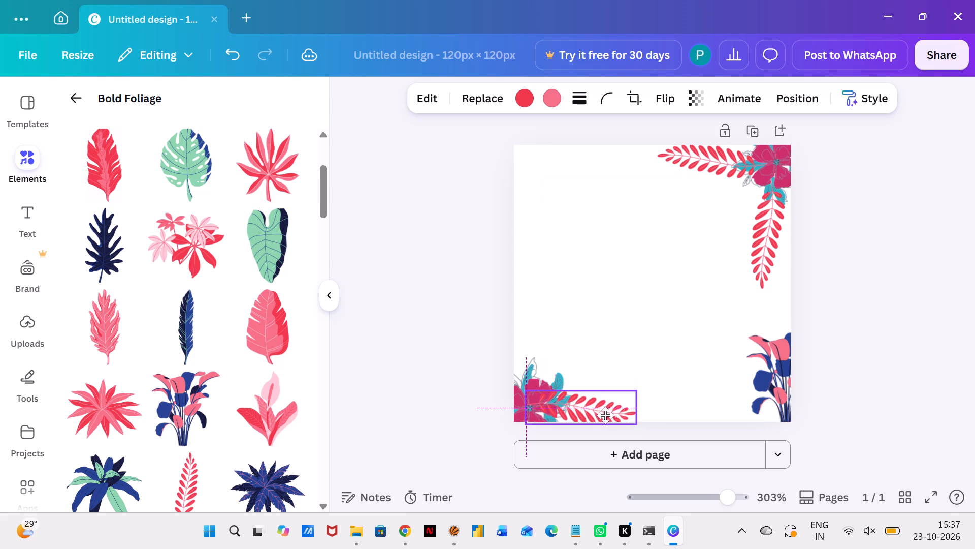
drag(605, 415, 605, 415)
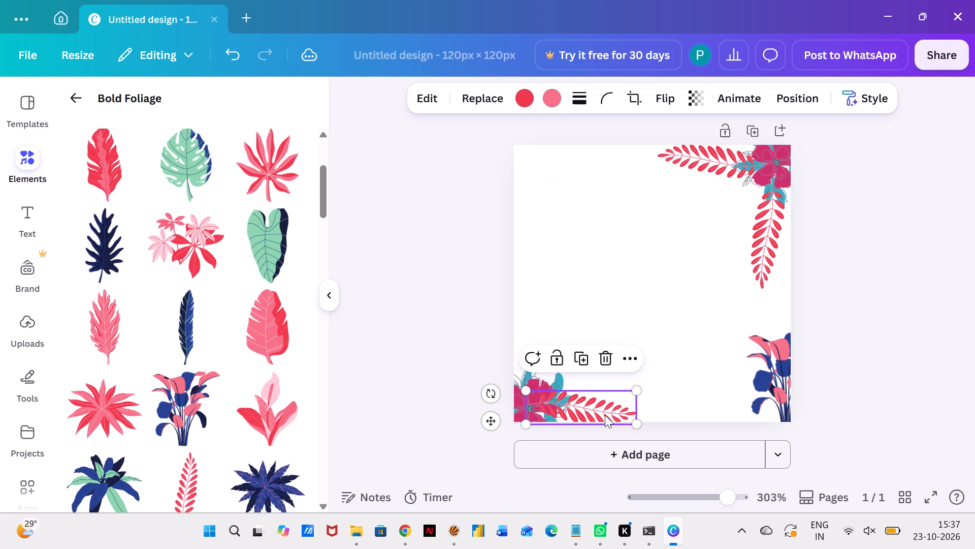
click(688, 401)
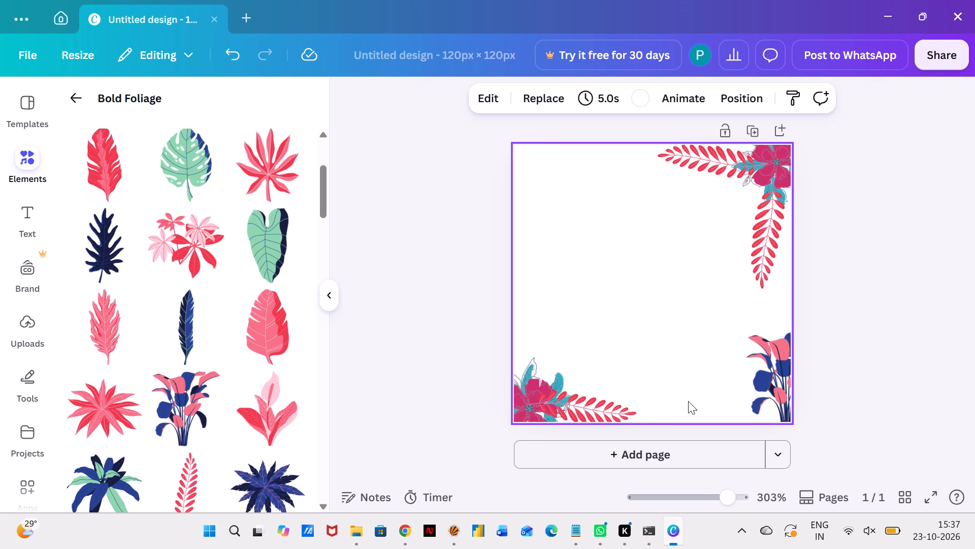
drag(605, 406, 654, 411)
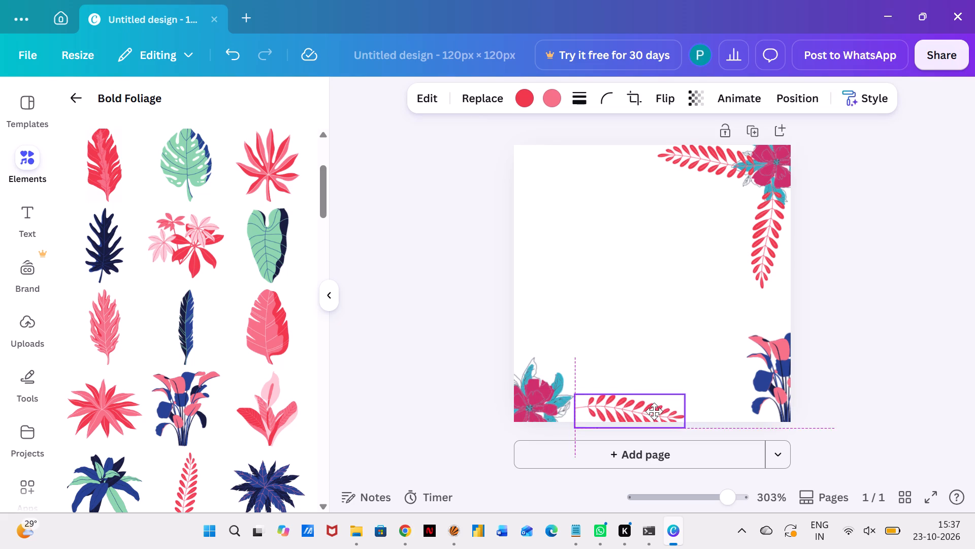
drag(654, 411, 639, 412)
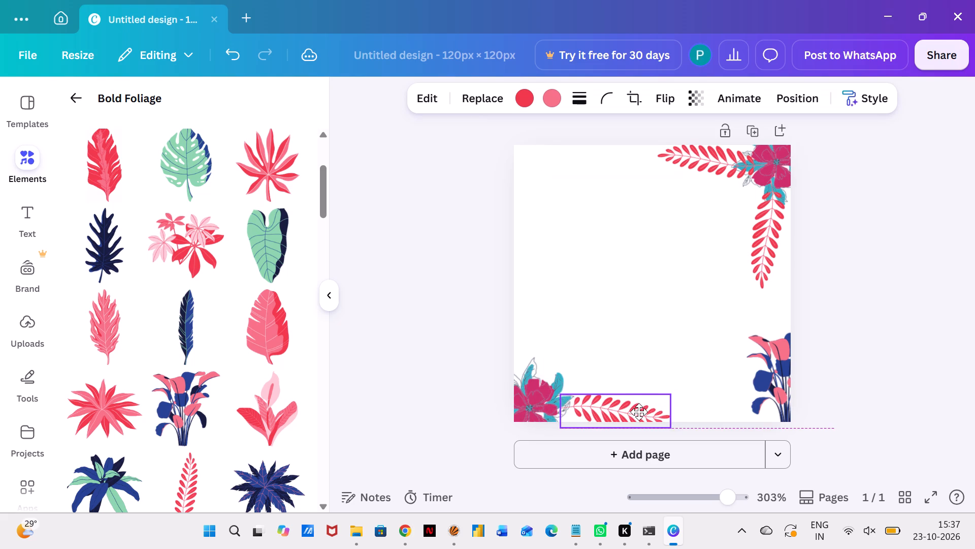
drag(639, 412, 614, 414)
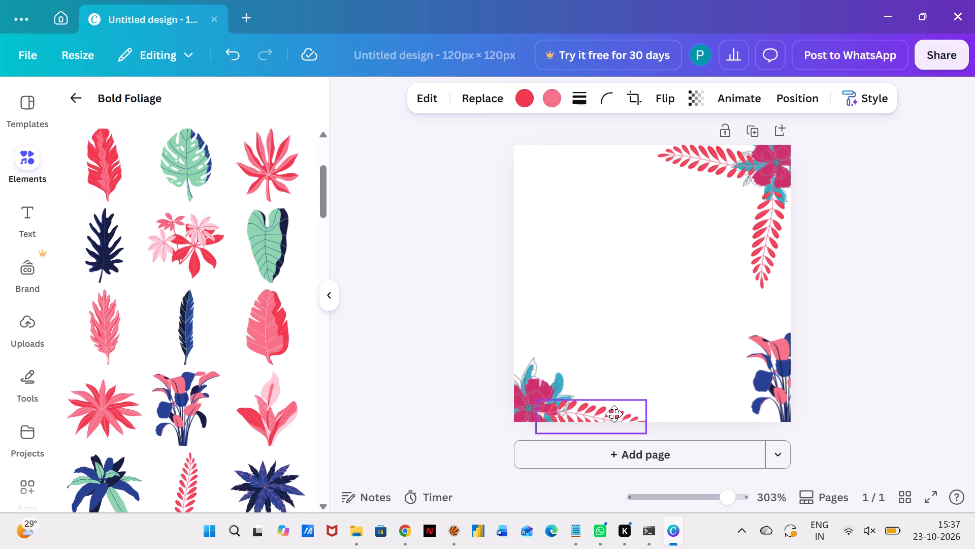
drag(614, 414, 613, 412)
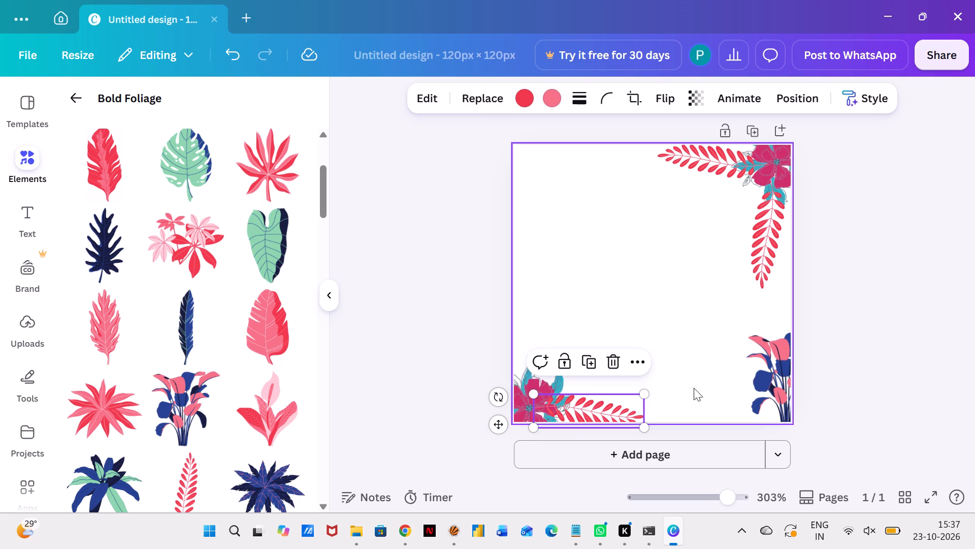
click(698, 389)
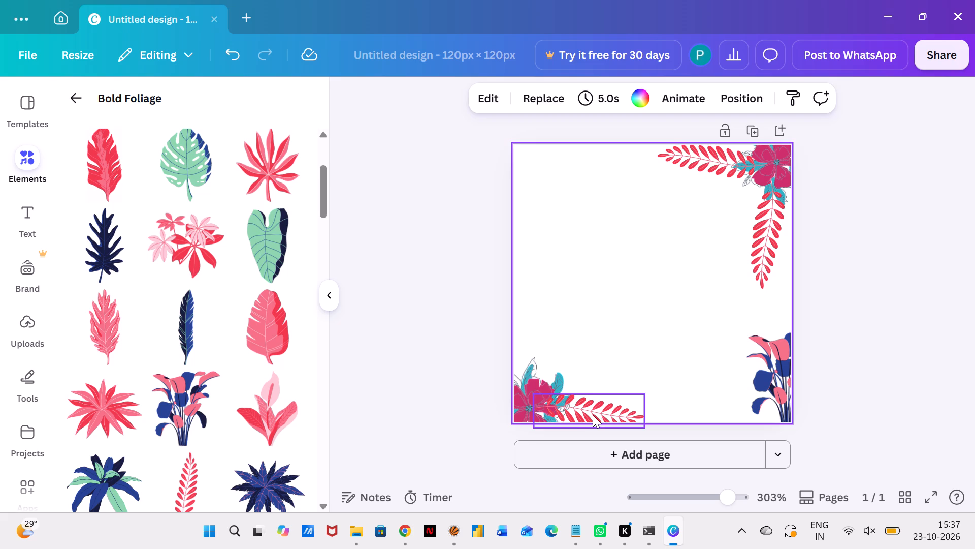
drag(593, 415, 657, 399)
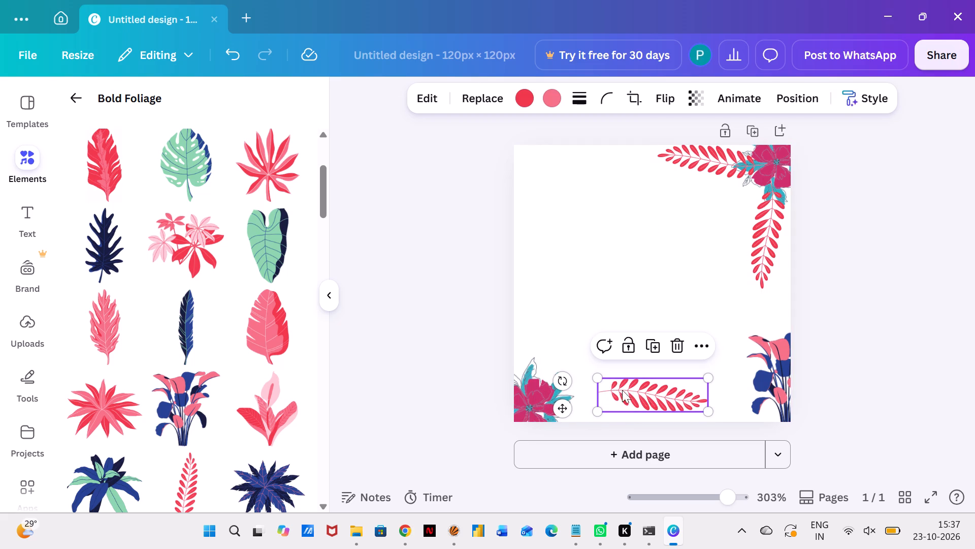
Move the bottom-left flower fully onto the page and rotate it to about -81°.
drag(551, 395, 551, 378)
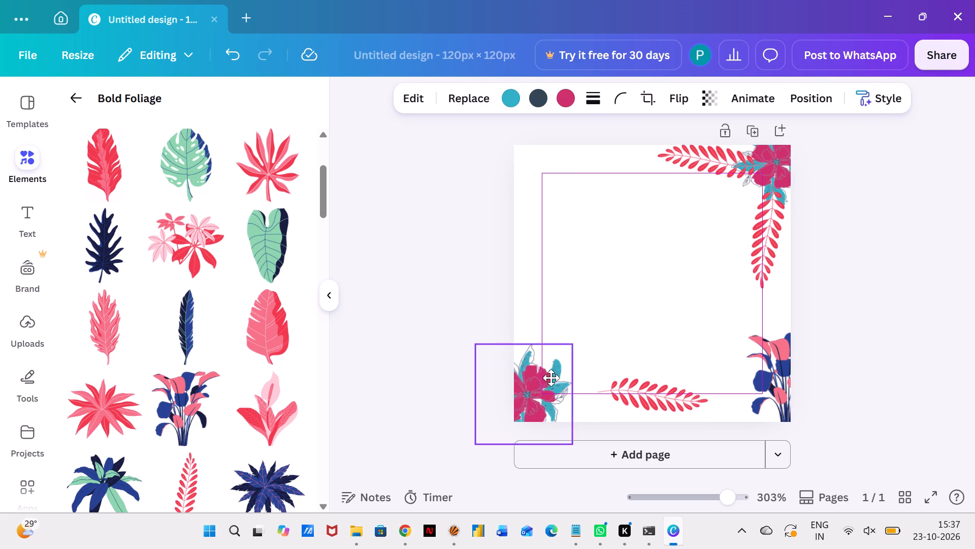
drag(551, 378, 586, 344)
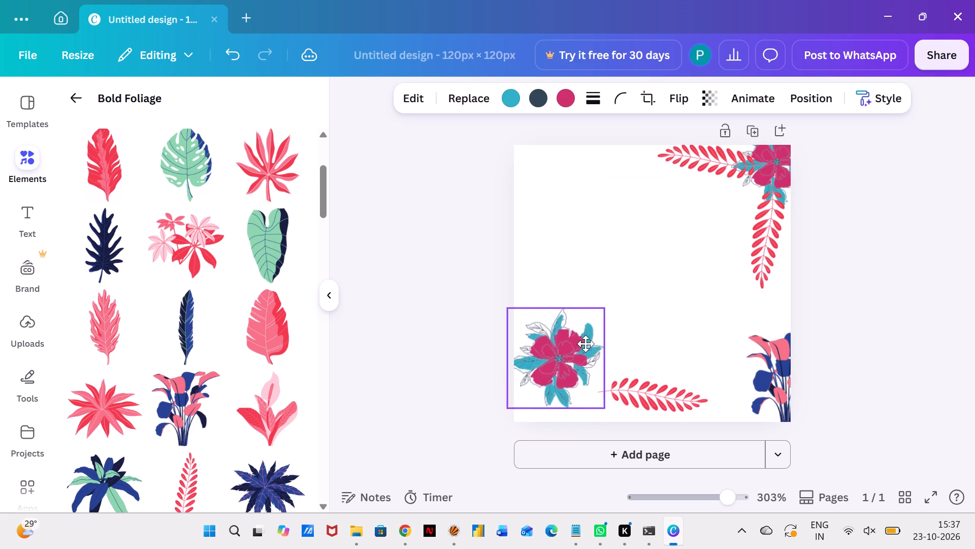
drag(586, 344, 591, 344)
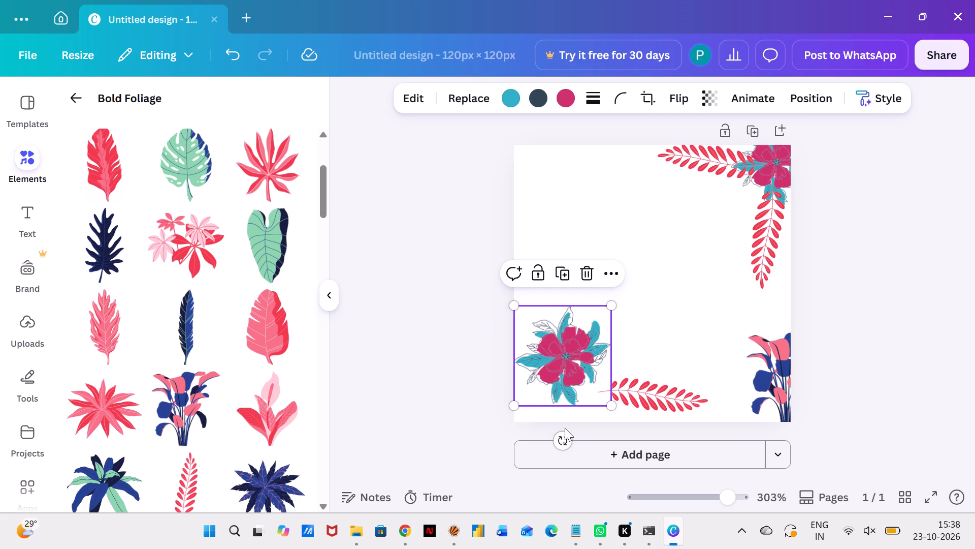
drag(561, 436, 515, 379)
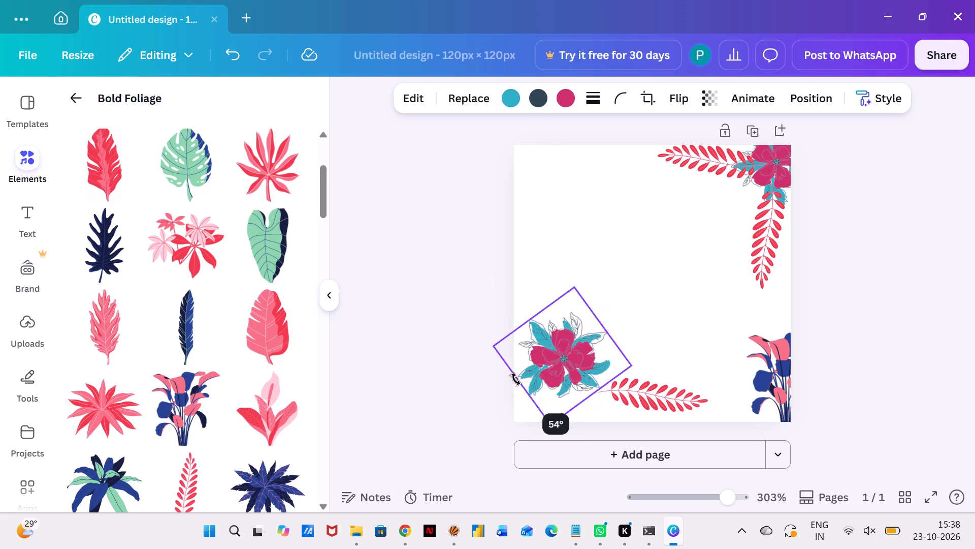
drag(515, 379, 588, 358)
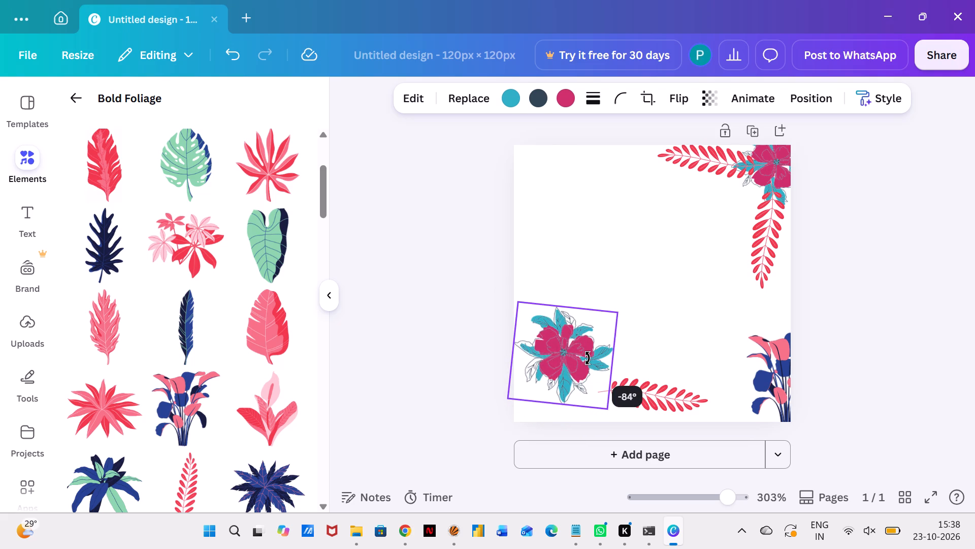
drag(588, 358, 595, 364)
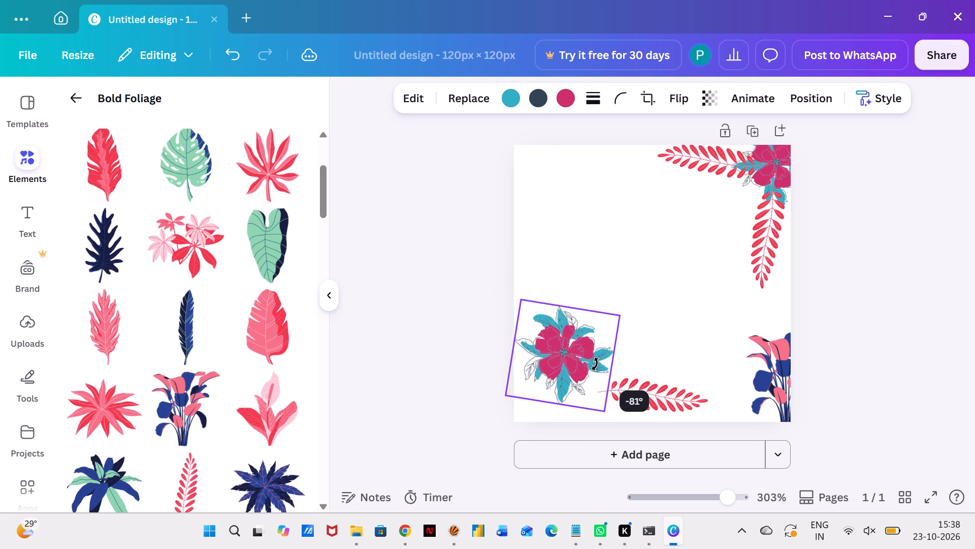
drag(595, 364, 603, 363)
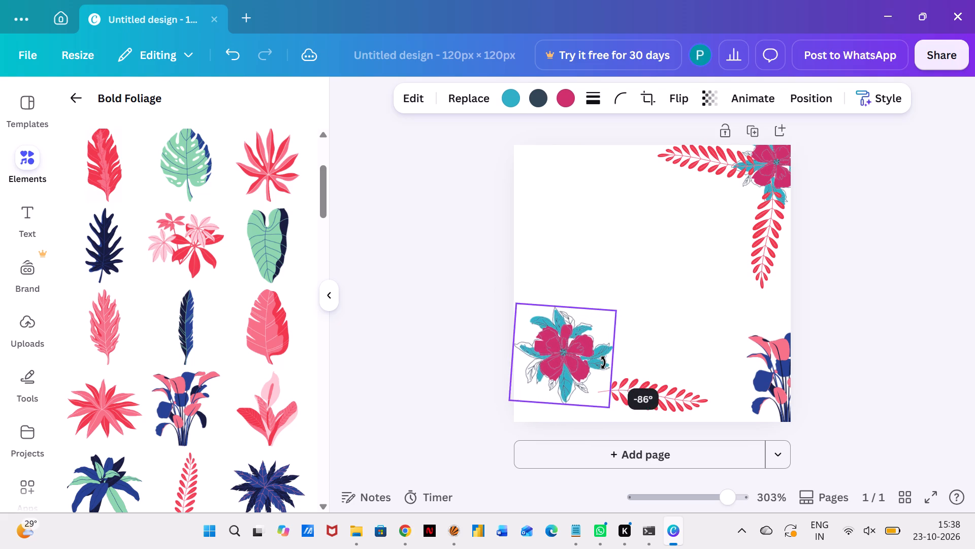
drag(603, 363, 603, 365)
Place the rotated flower back in the page's bottom-left corner so it runs off the left and bottom edges.
drag(559, 382, 534, 426)
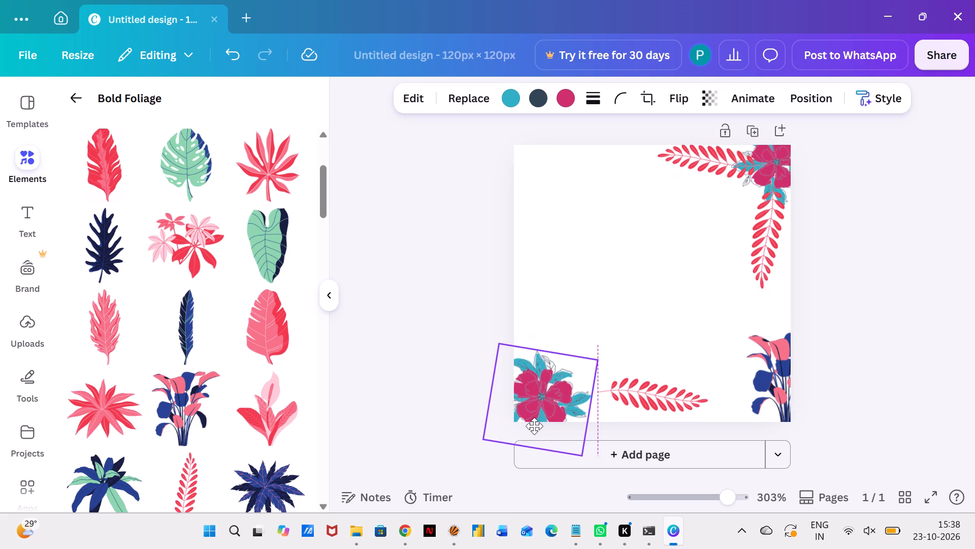
drag(534, 426, 527, 428)
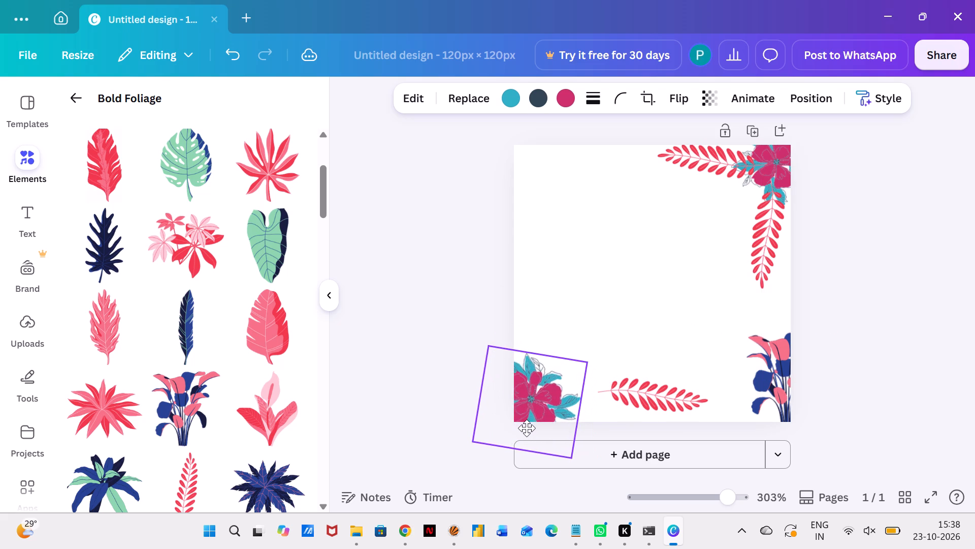
drag(527, 428, 525, 423)
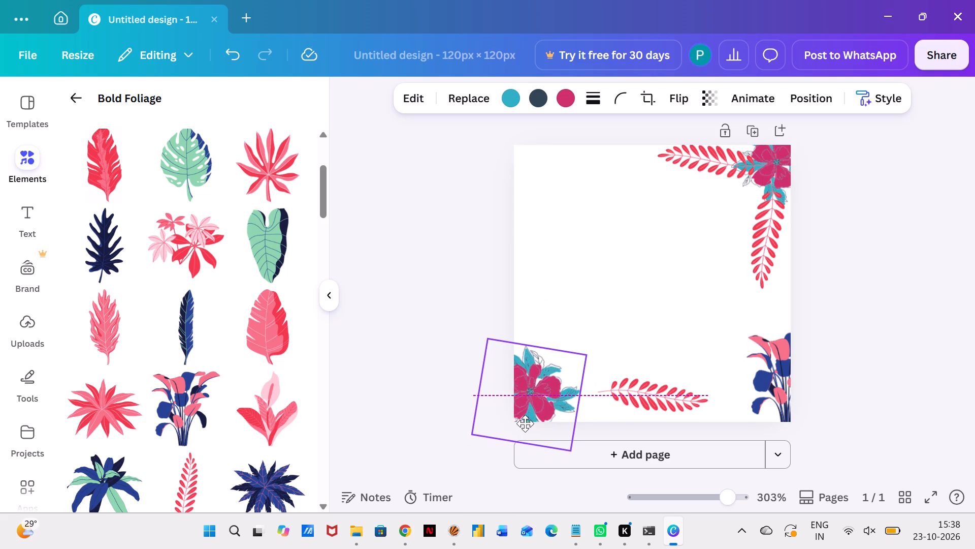
drag(525, 423, 526, 428)
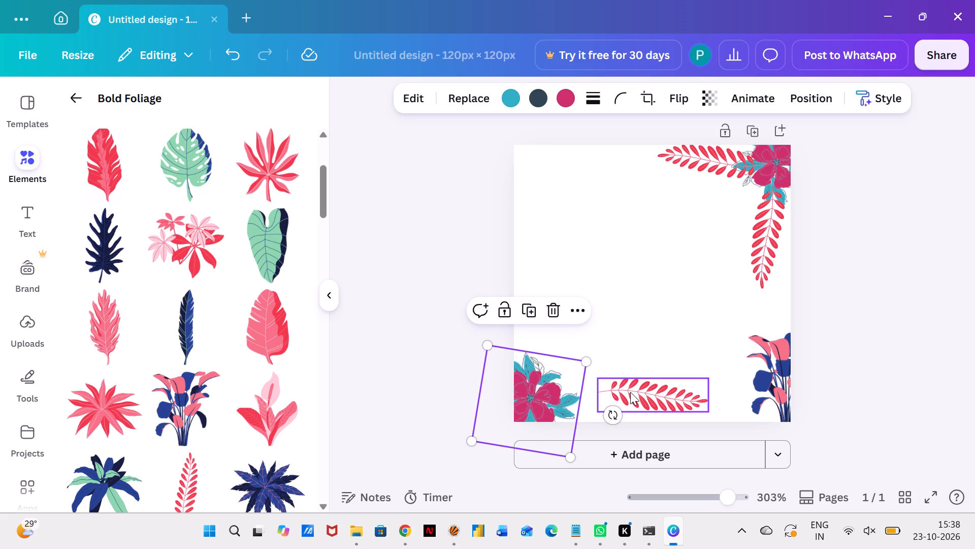
Place the horizontal sprig along the page's bottom edge with its stem end overlapping the bottom-left flower, and deselect it.
drag(630, 392, 590, 410)
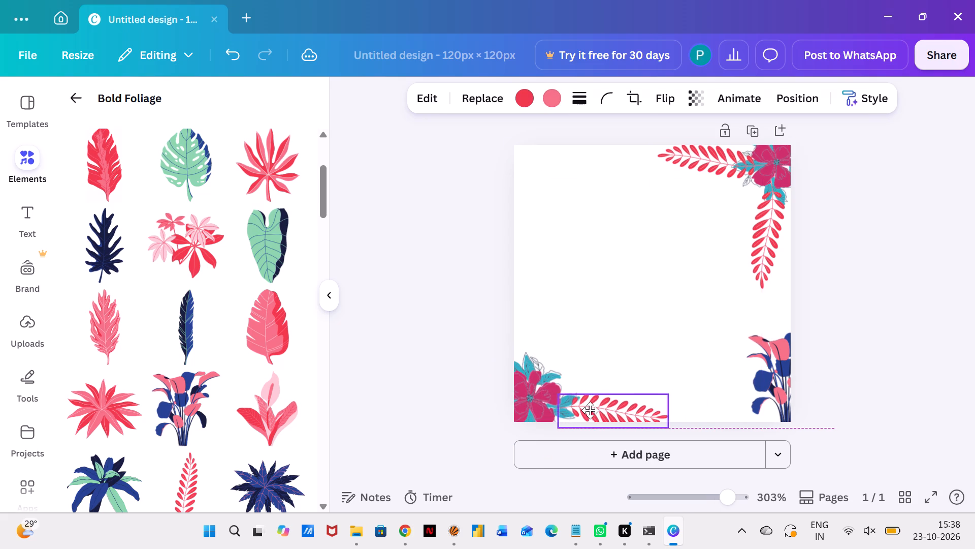
drag(590, 410, 584, 410)
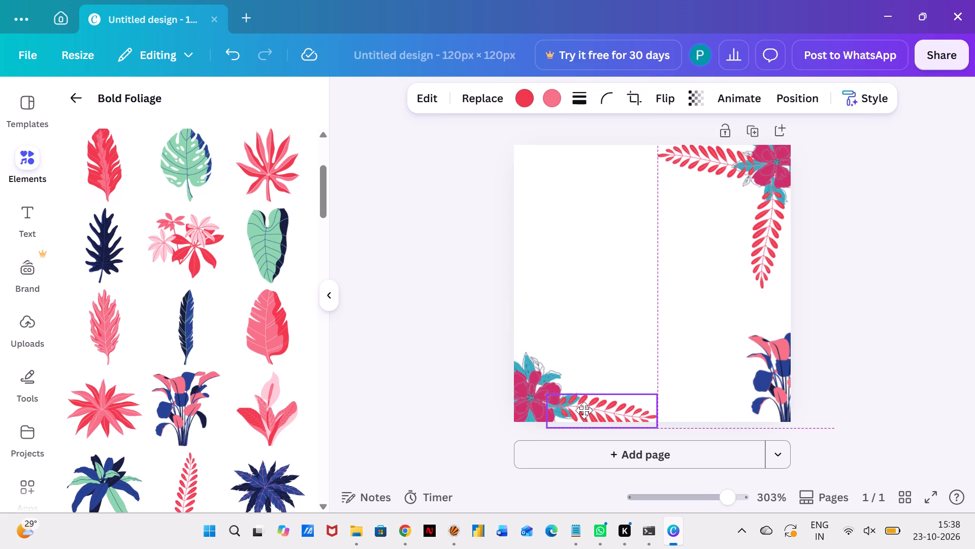
drag(584, 410, 581, 403)
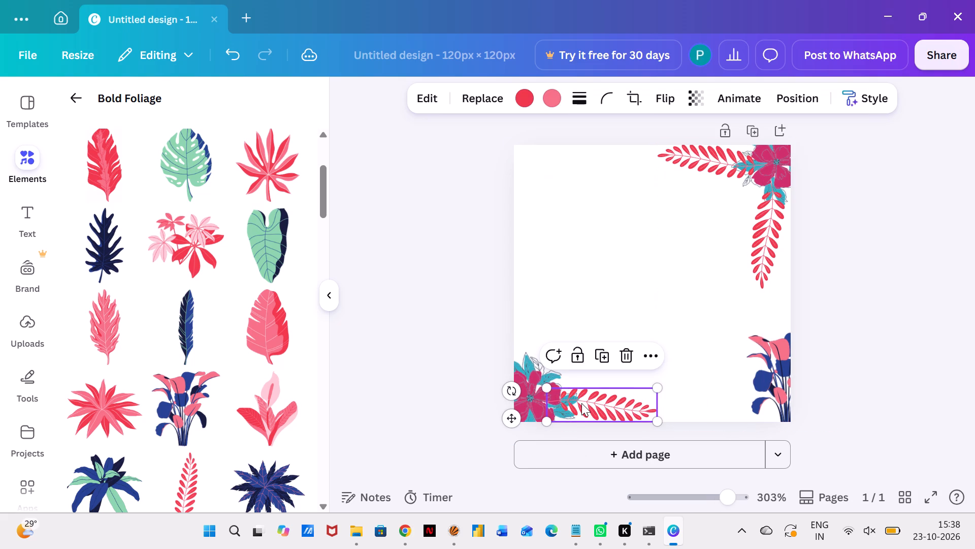
drag(583, 405, 584, 411)
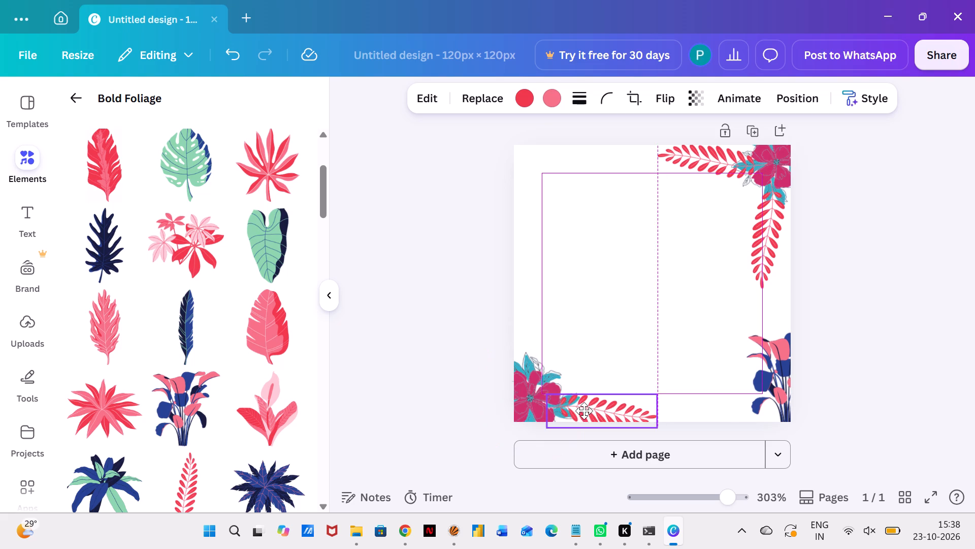
drag(584, 411, 584, 413)
click(690, 340)
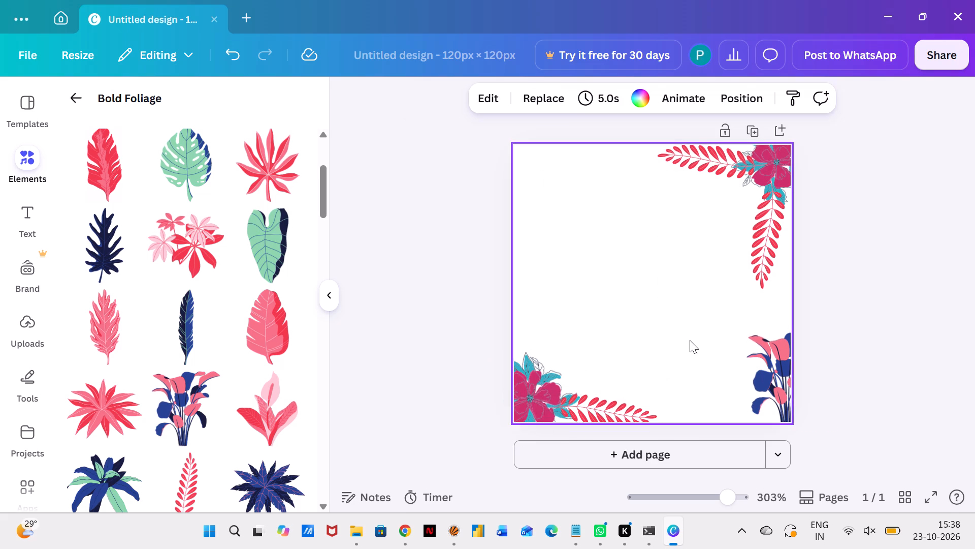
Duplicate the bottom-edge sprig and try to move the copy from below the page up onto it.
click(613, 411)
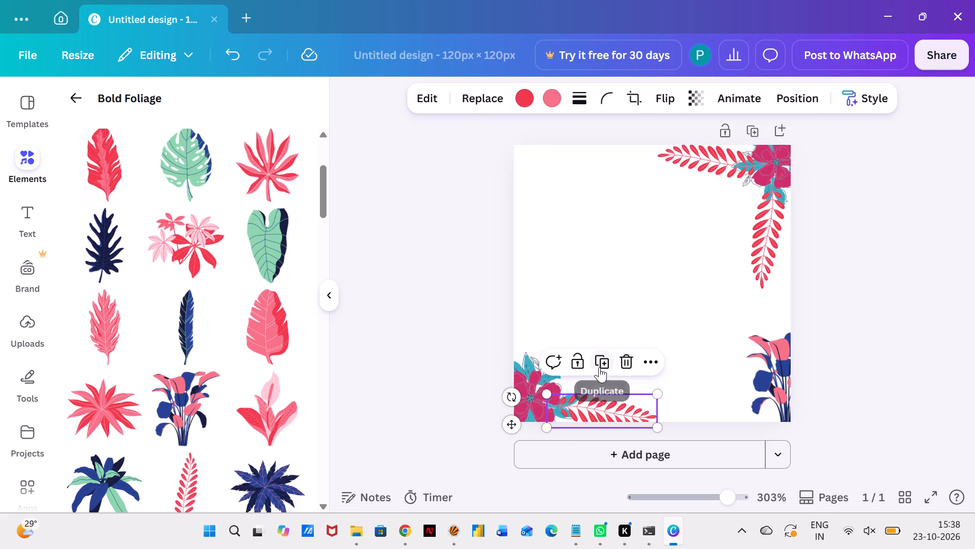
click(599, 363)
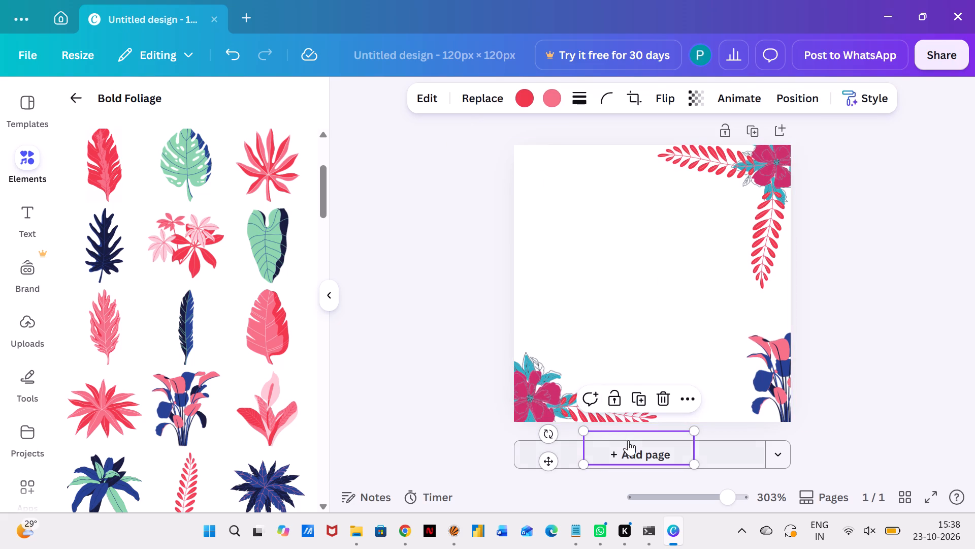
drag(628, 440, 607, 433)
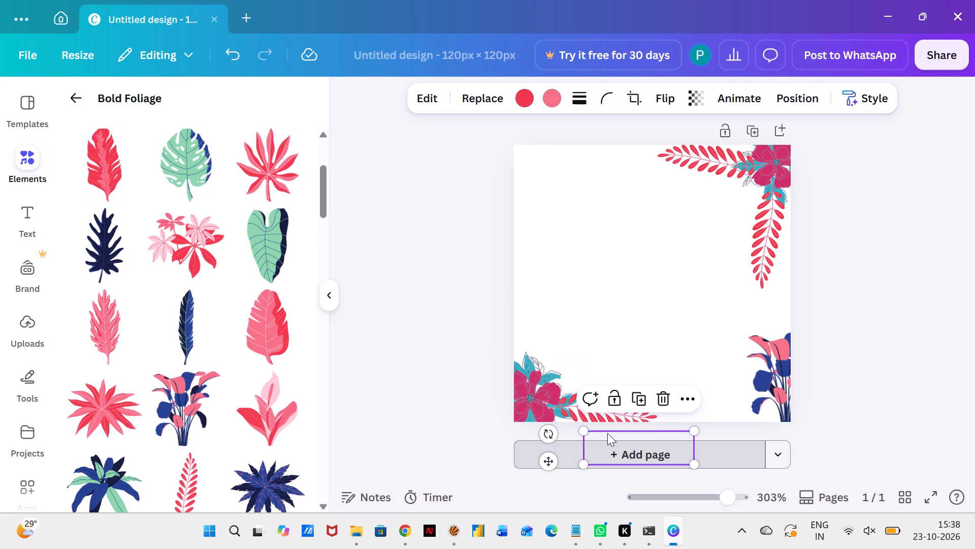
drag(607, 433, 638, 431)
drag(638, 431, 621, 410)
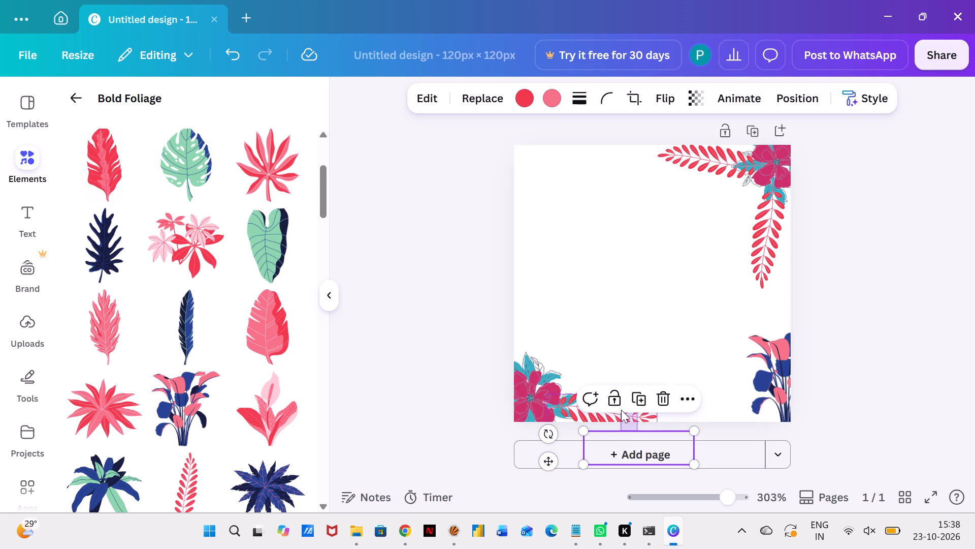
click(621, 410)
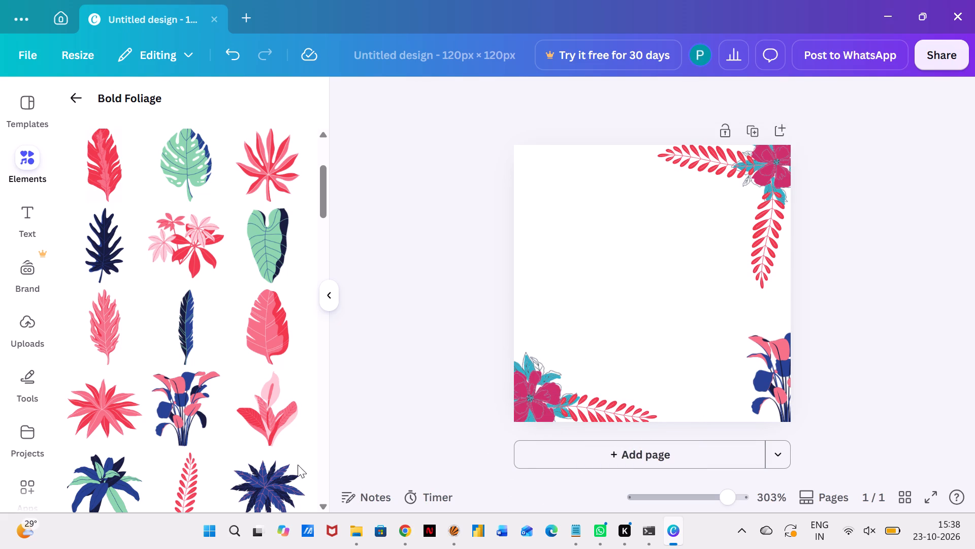
Add another red sprig from Bold Foliage and stand it upright along the page's left edge, its stem overlapping the bottom-left flower.
click(198, 481)
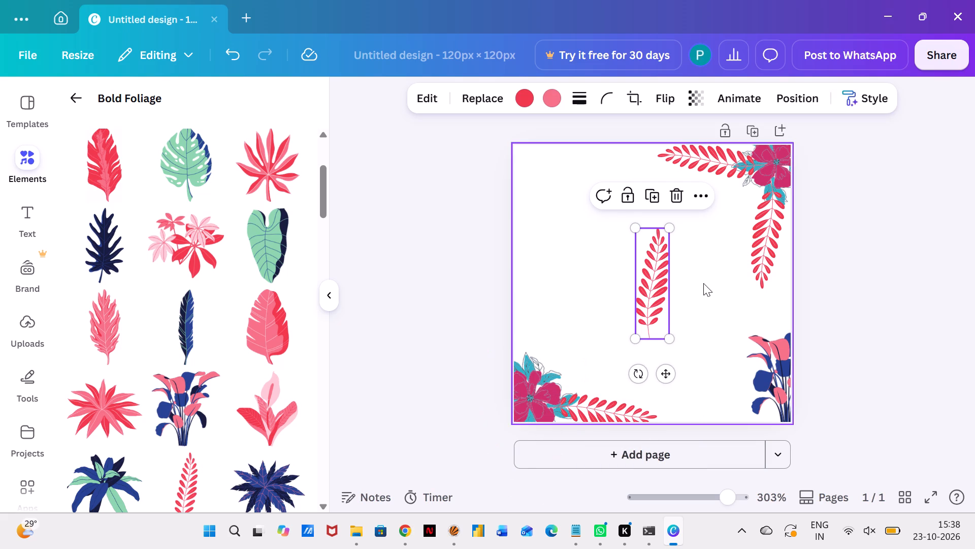
drag(647, 295, 528, 337)
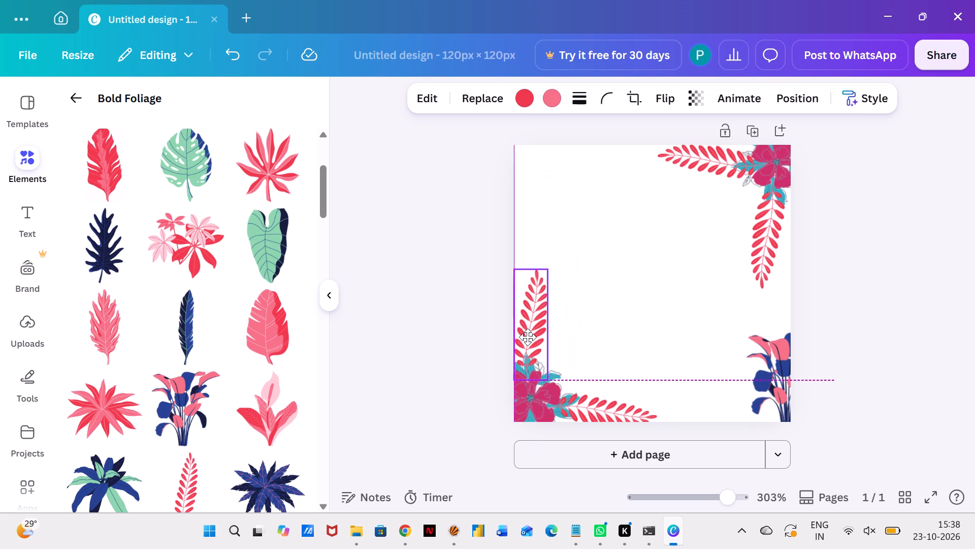
drag(528, 337, 530, 342)
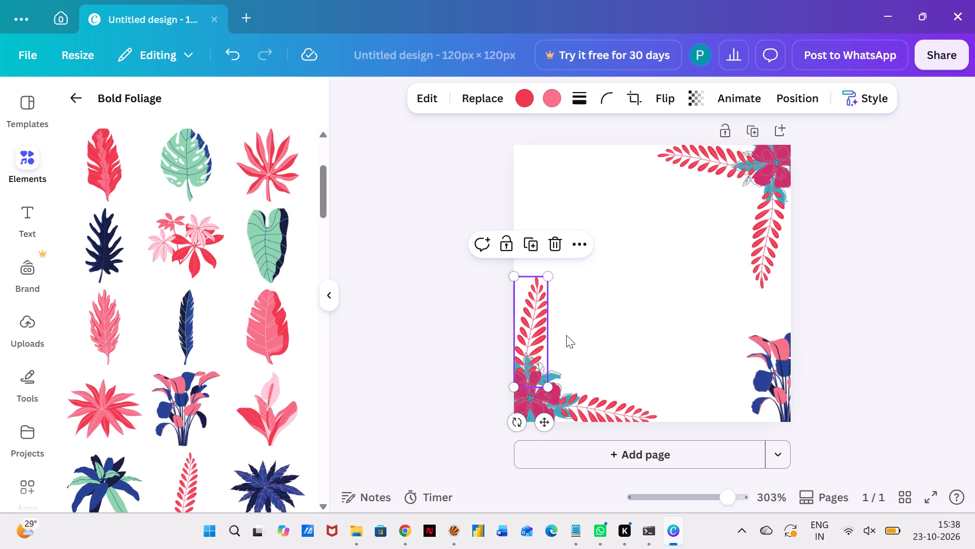
click(640, 335)
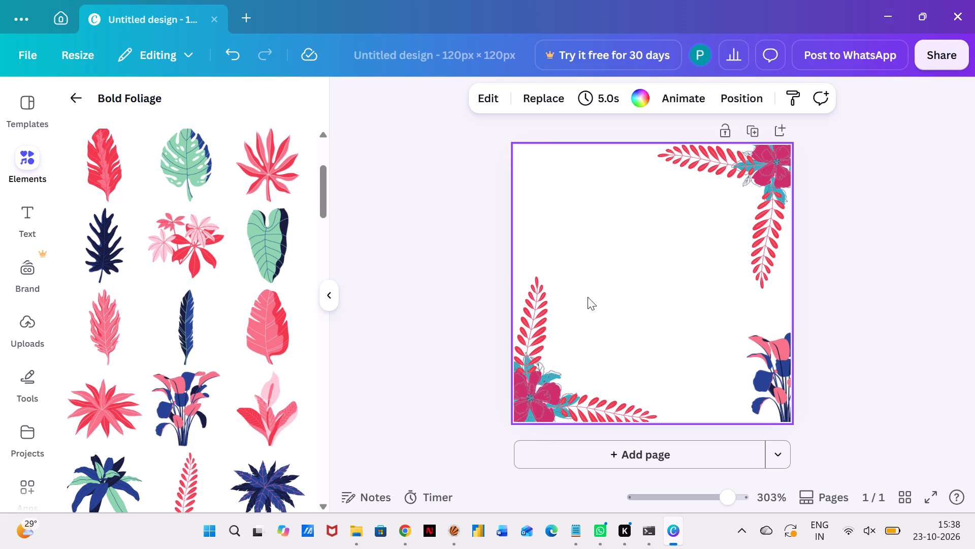
Duplicate the blue and pink plant in the bottom-right corner, keeping one plant running off the right edge and the other fully on the page.
click(777, 380)
click(790, 299)
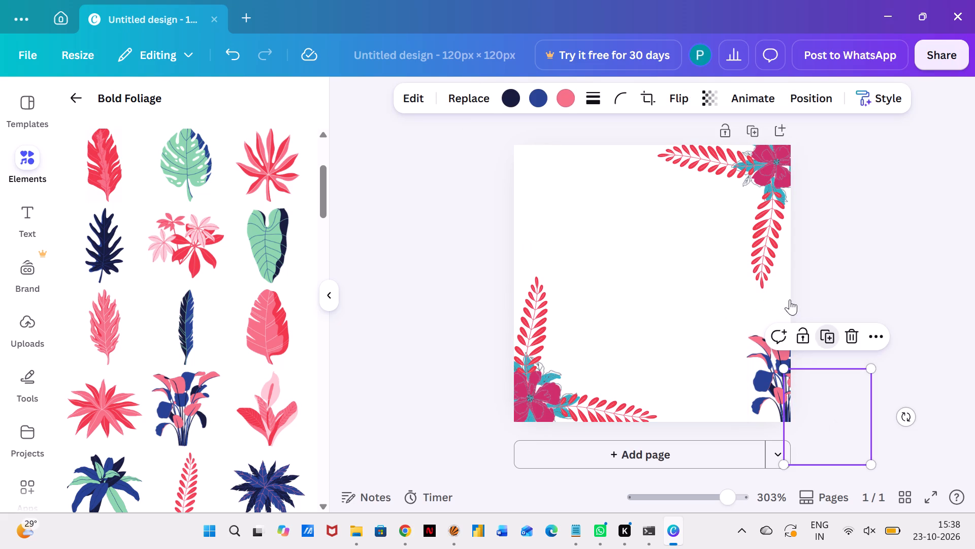
drag(781, 379, 710, 361)
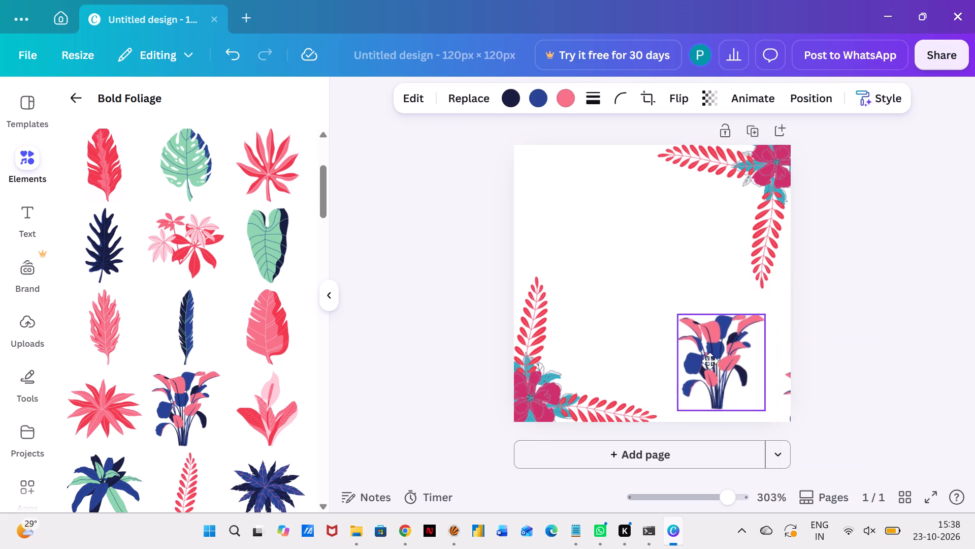
drag(710, 361, 702, 346)
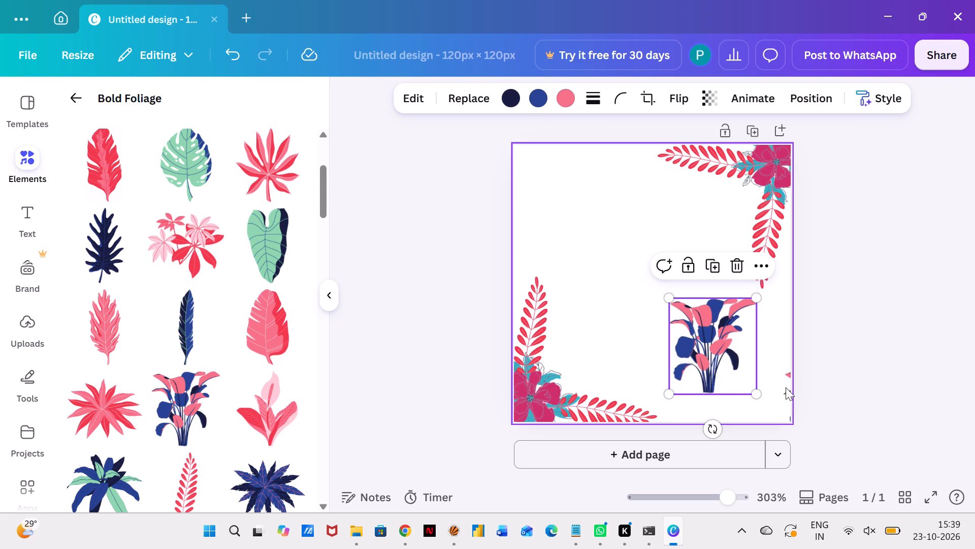
drag(790, 389, 751, 359)
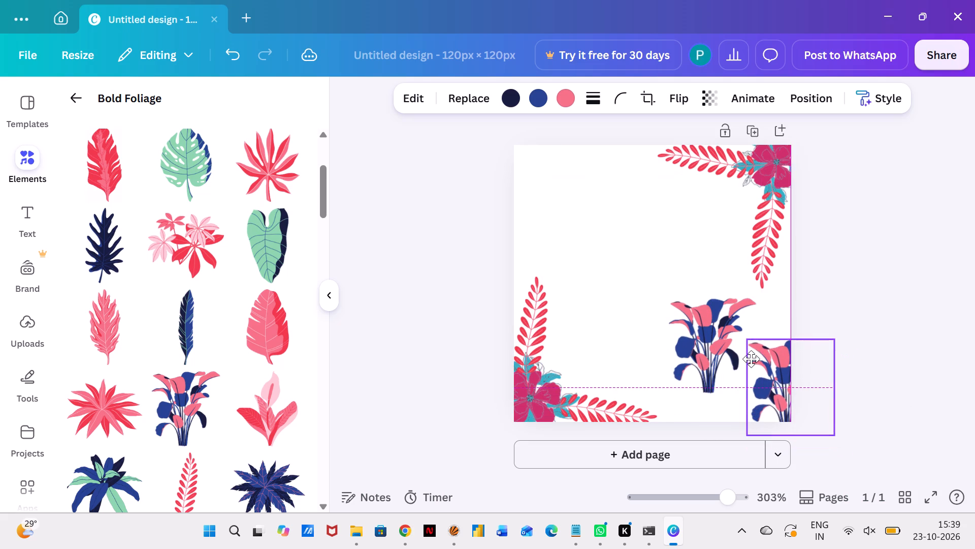
drag(751, 359, 753, 352)
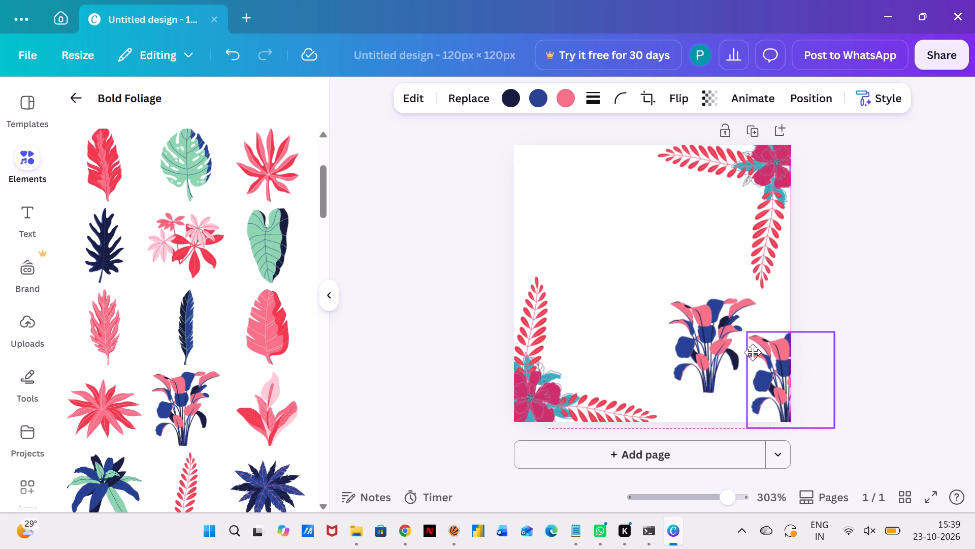
drag(753, 352, 753, 353)
Move the inner blue and pink plant to the page's upper-left area and rotate it upside down, to about 180°.
drag(697, 352, 569, 207)
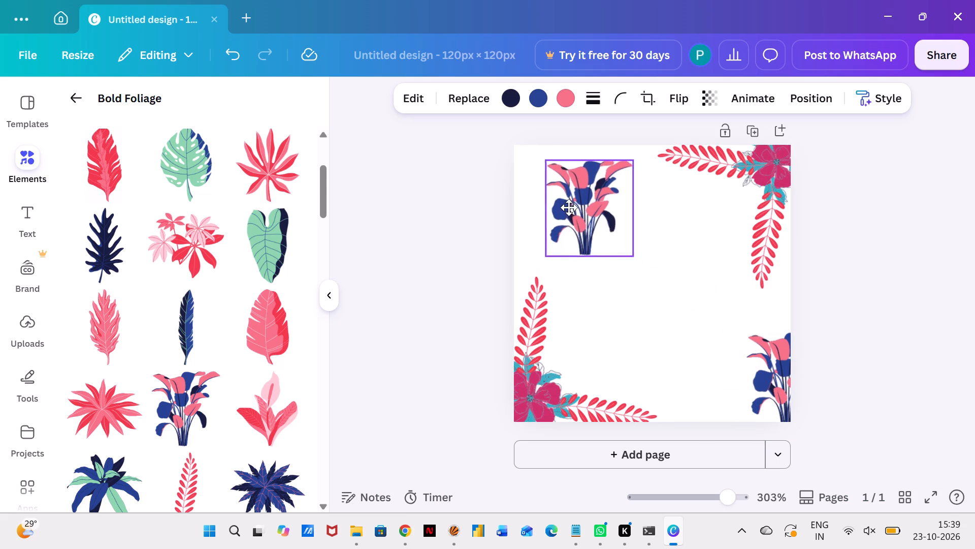
drag(569, 207, 587, 240)
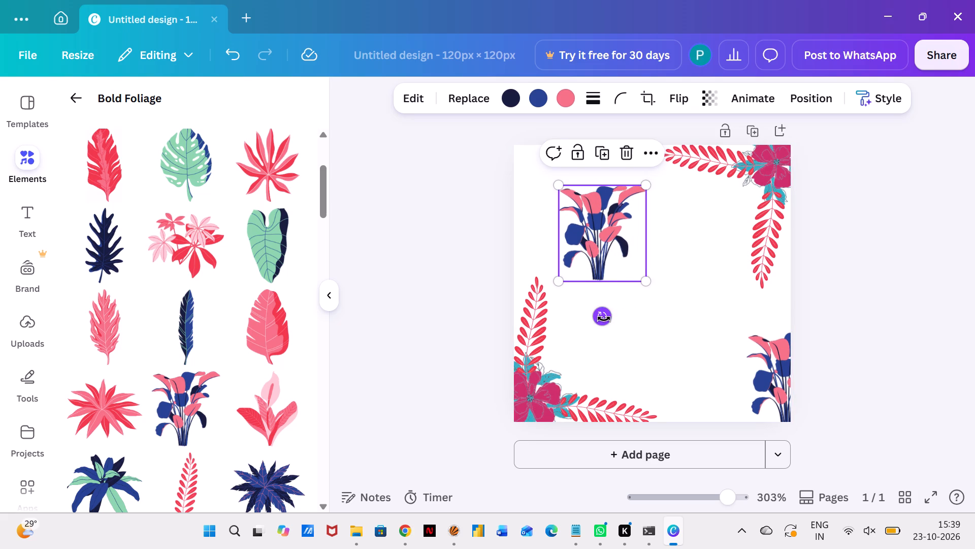
drag(604, 319, 598, 158)
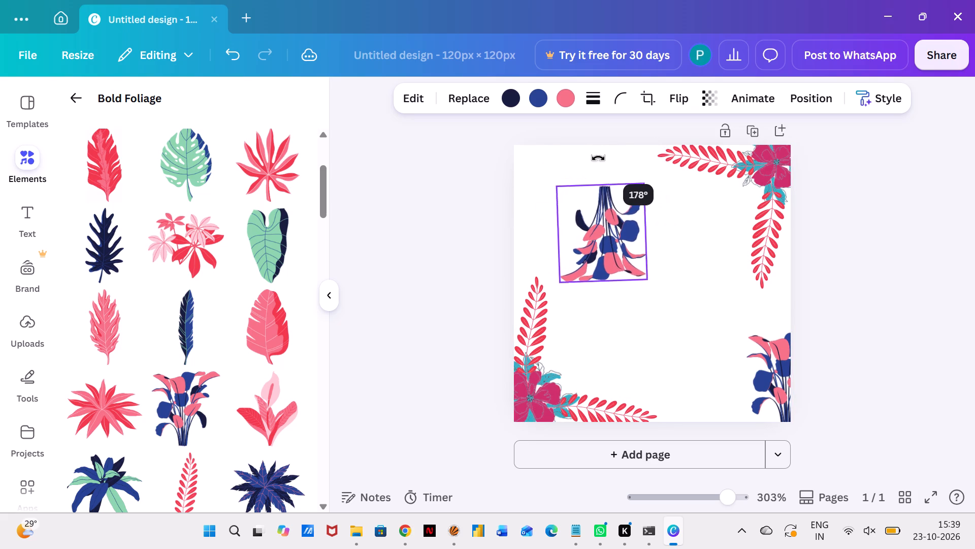
drag(598, 158, 601, 167)
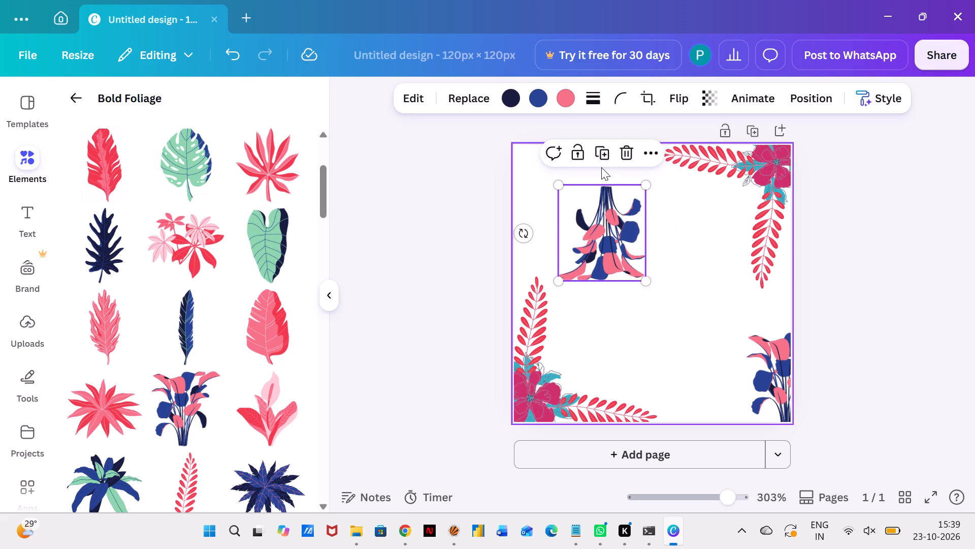
Place the upside-down plant in the page's top-left corner so it runs off the left and top edges, and deselect it.
drag(616, 205, 532, 160)
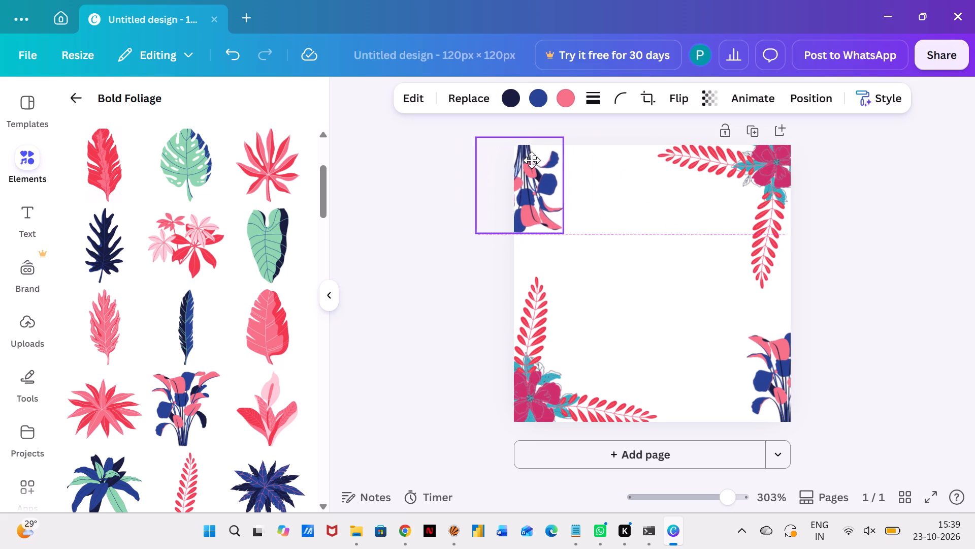
drag(532, 160, 527, 158)
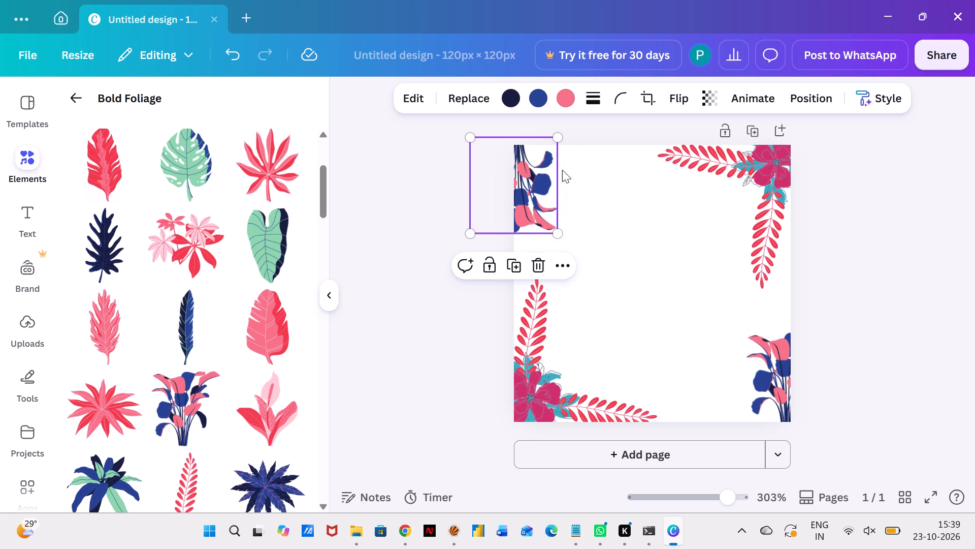
click(611, 192)
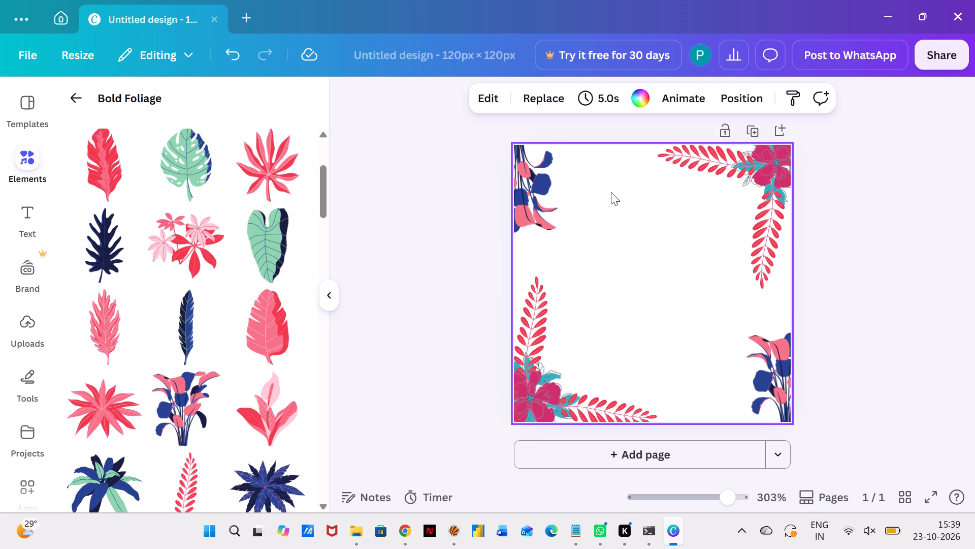
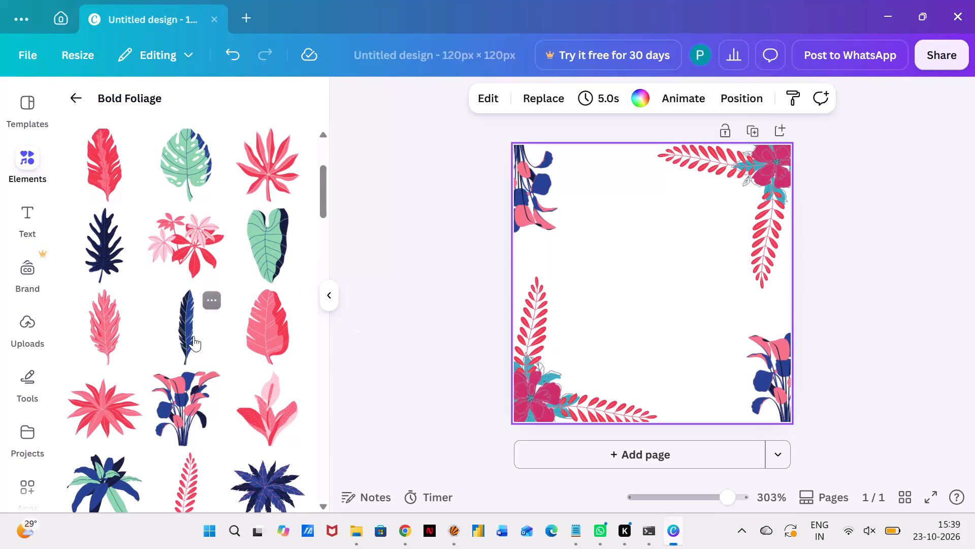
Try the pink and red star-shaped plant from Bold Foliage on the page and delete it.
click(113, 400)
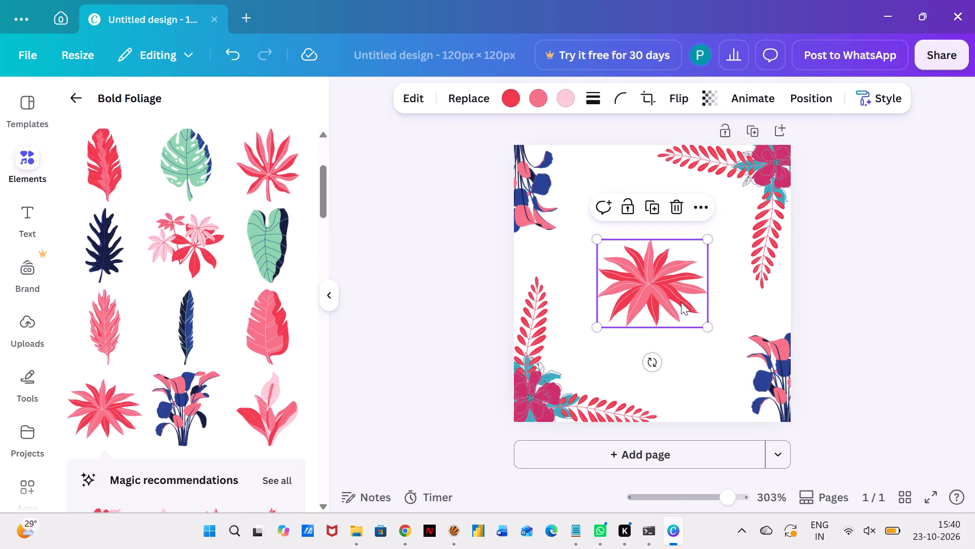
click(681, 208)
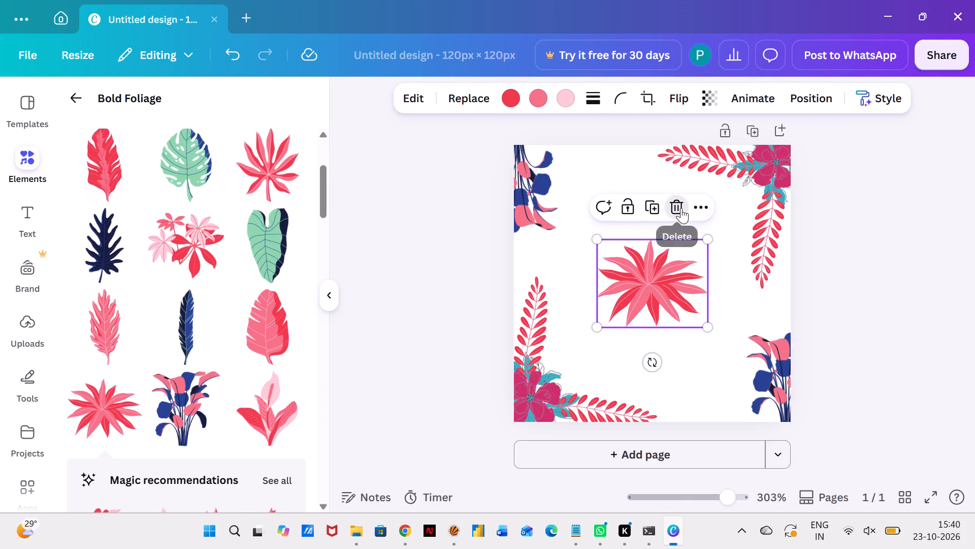
Add the black three-person icon from the Icons graphics and shrink it to a little over half its size.
click(71, 93)
scroll(126, 350, up, 1)
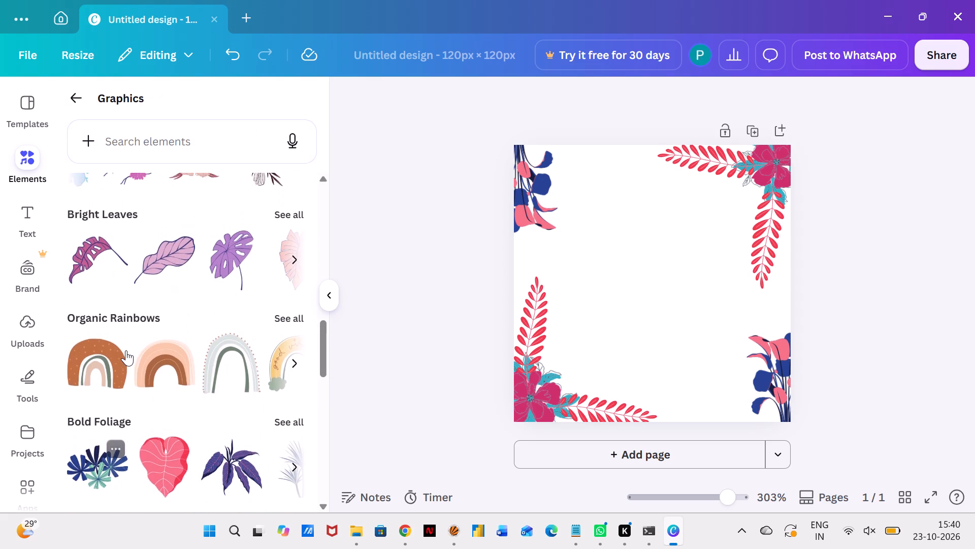
scroll(126, 350, up, 1)
scroll(126, 350, down, 2)
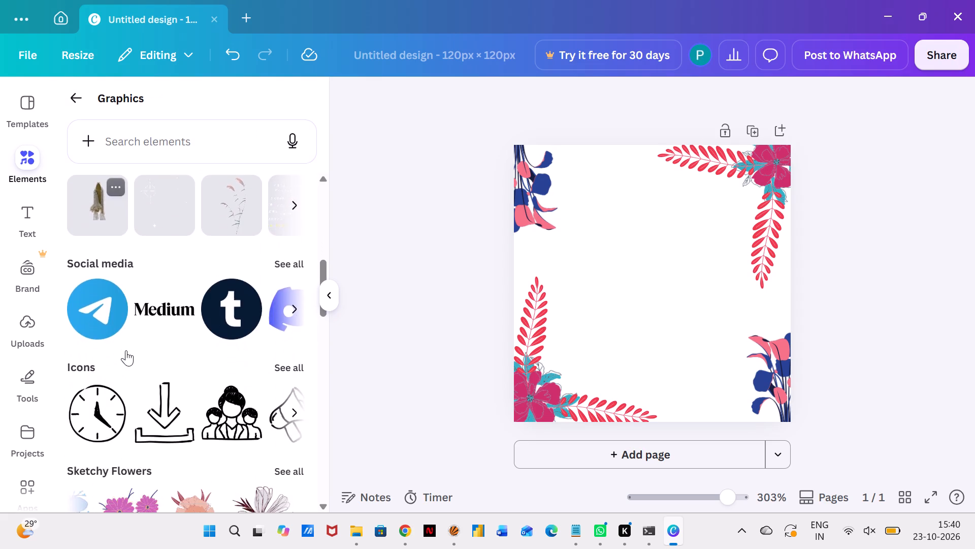
scroll(126, 350, down, 1)
click(219, 274)
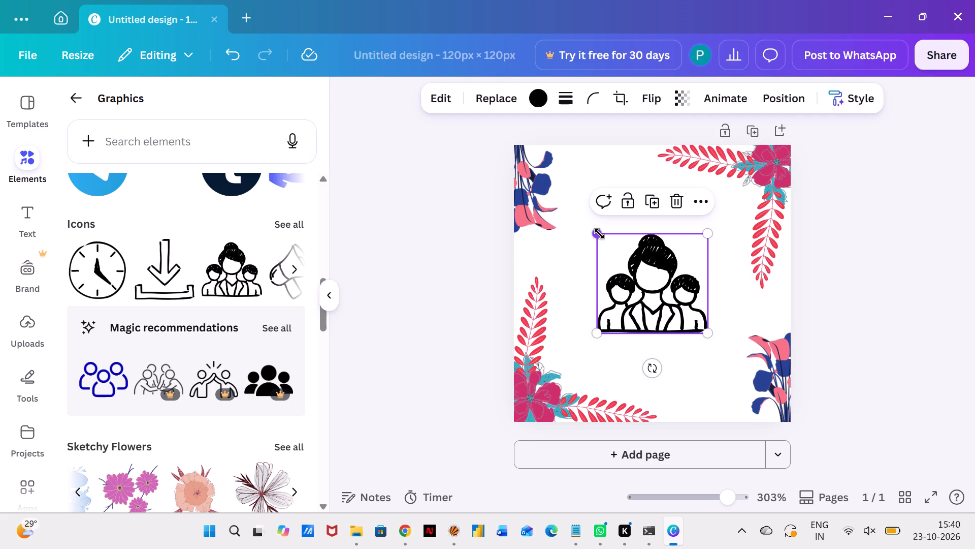
drag(599, 234, 646, 269)
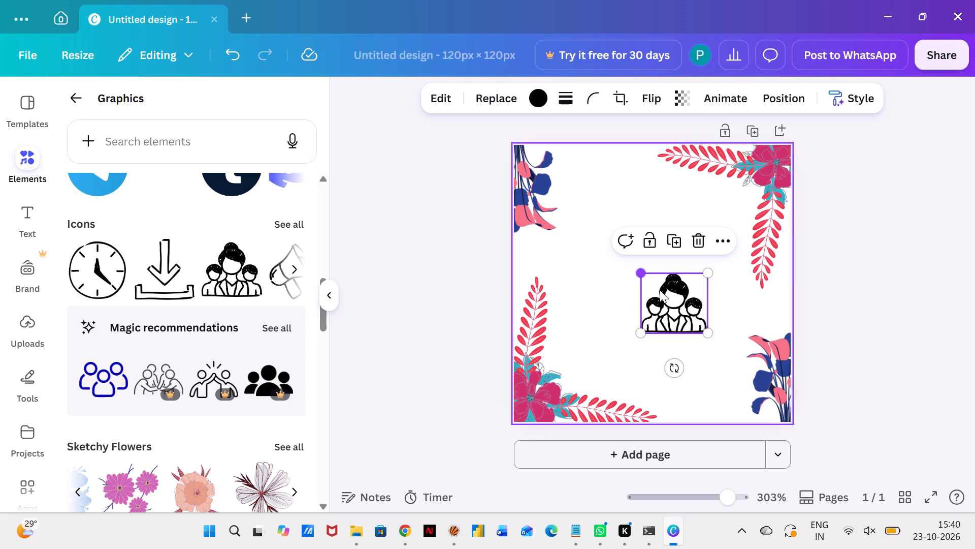
Place the three-person icon in the page's upper middle, with 23 px gaps to the top-left plant and the top-right flower.
drag(666, 303, 624, 251)
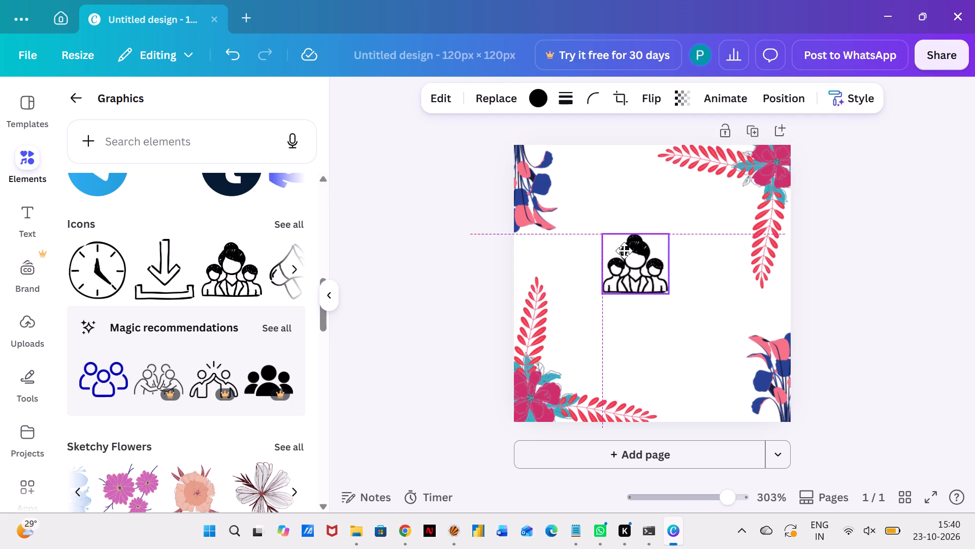
drag(624, 251, 636, 212)
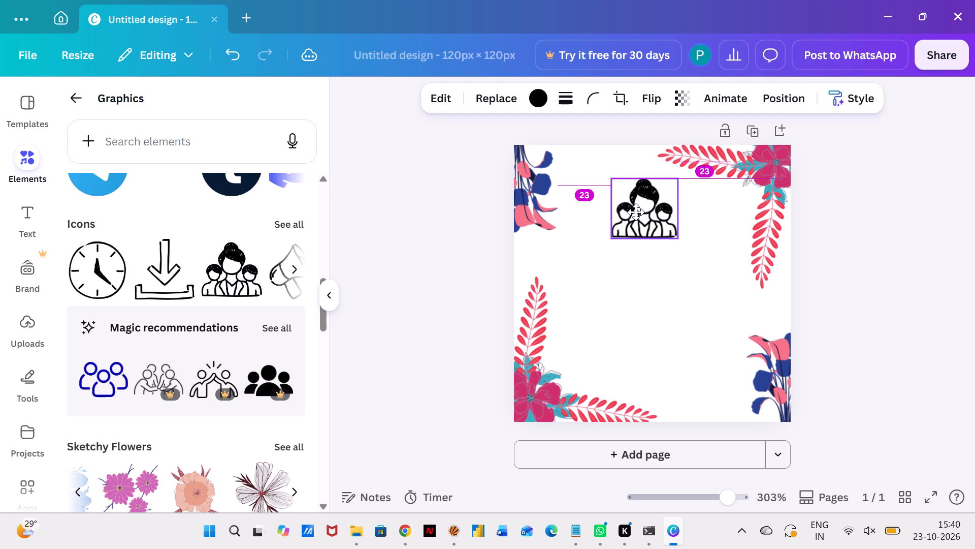
drag(636, 212, 638, 221)
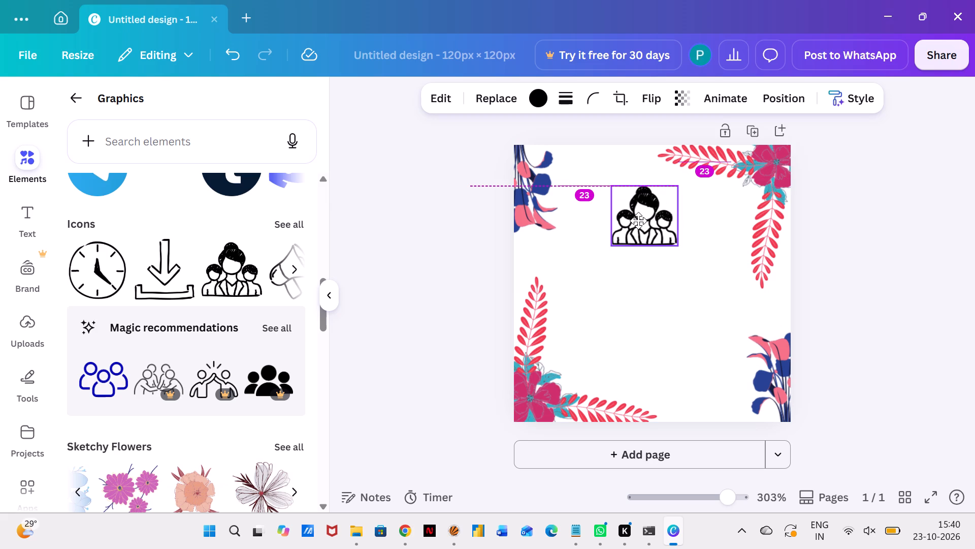
drag(638, 221, 638, 219)
drag(638, 219, 635, 213)
drag(635, 213, 635, 214)
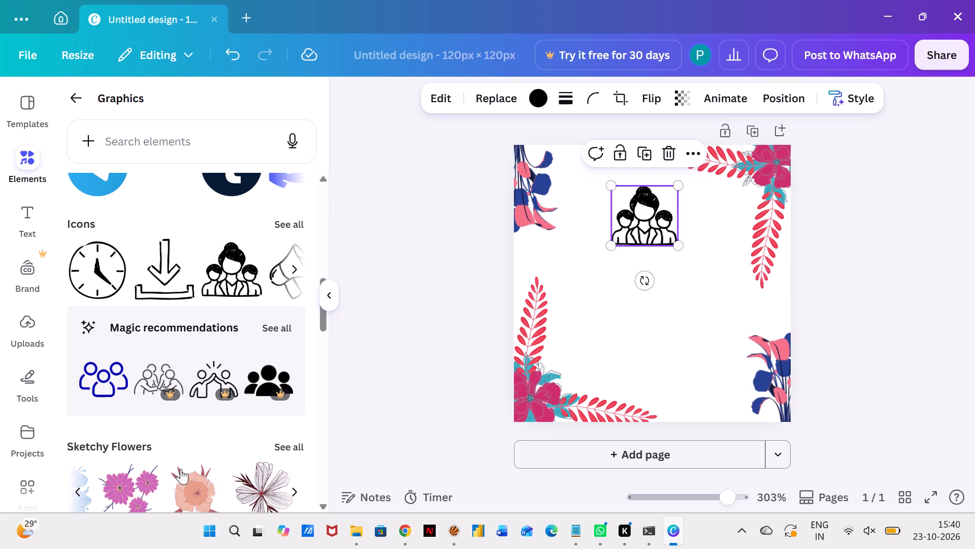
Add the purple flower cluster from Sketchy Flowers, shrink it to under half size, and set it below the three-person icon.
scroll(180, 468, down, 2)
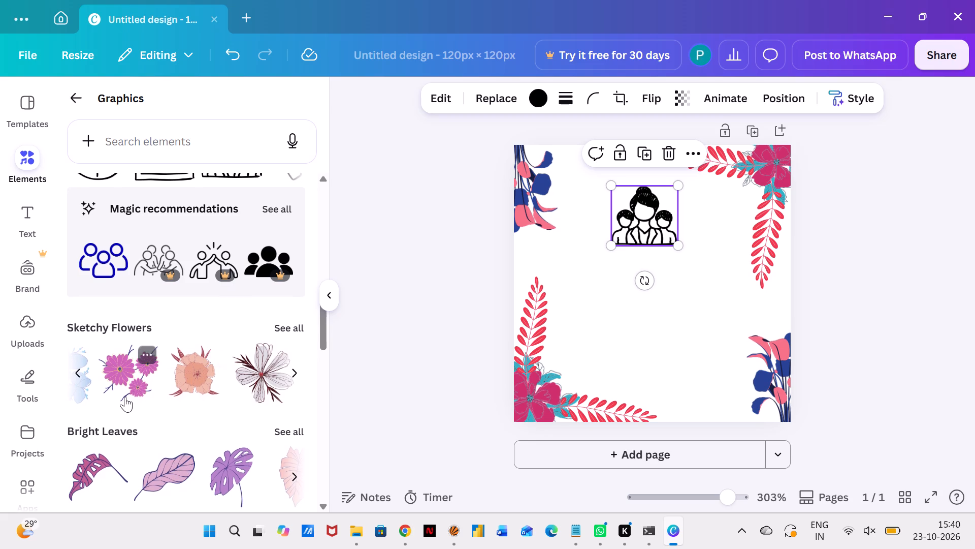
click(125, 396)
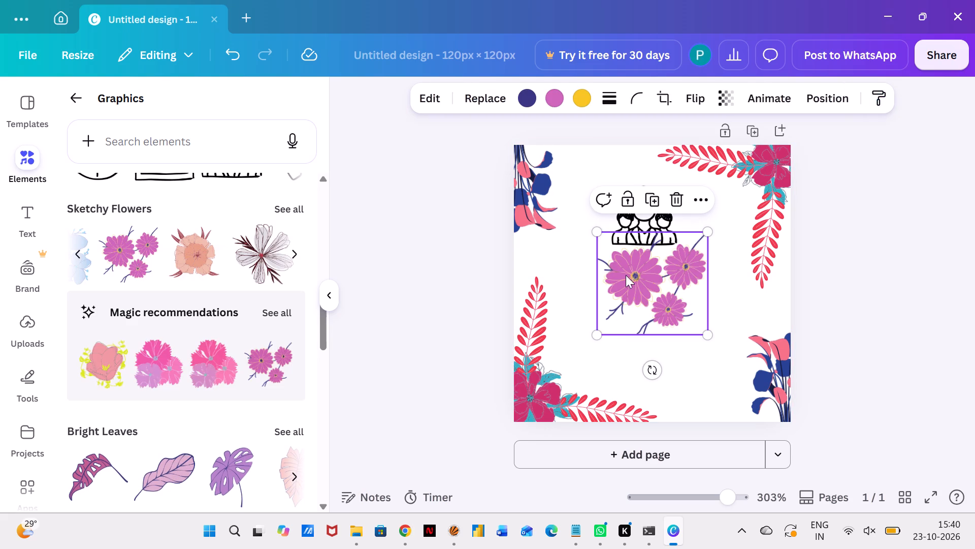
drag(599, 231, 650, 284)
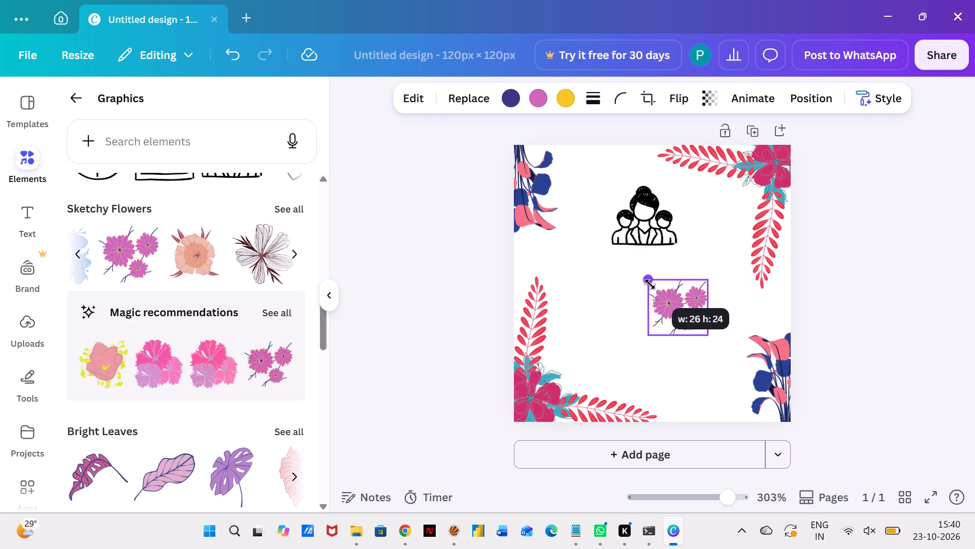
drag(650, 284, 661, 293)
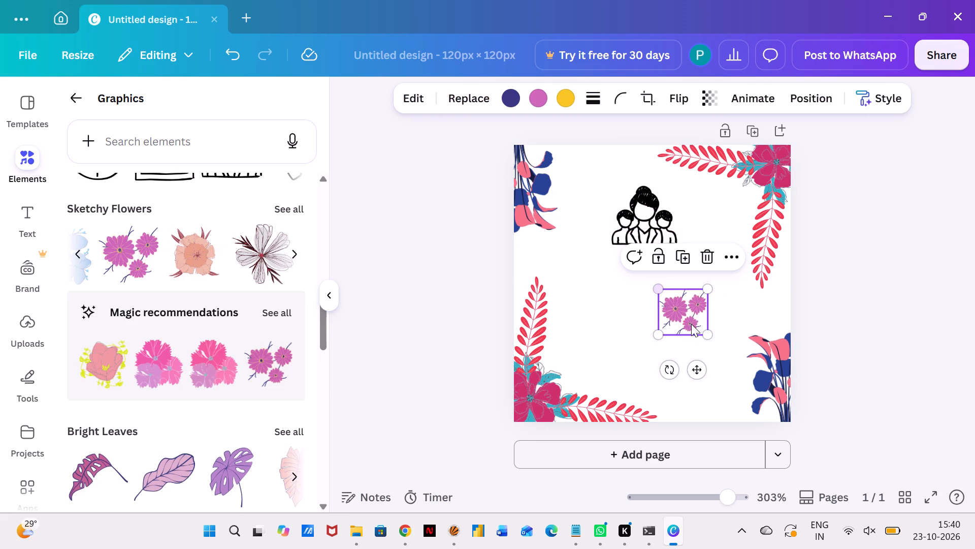
drag(691, 324, 541, 175)
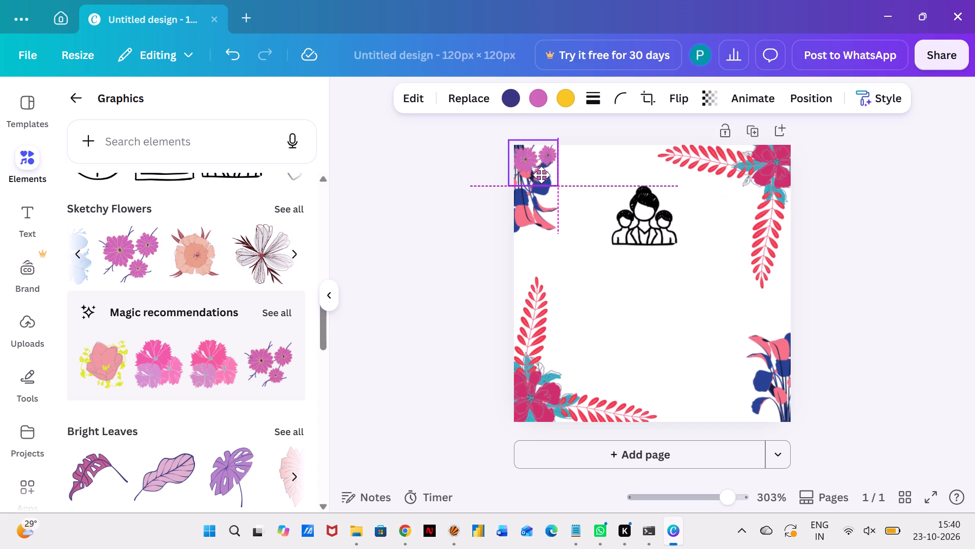
drag(541, 175, 665, 338)
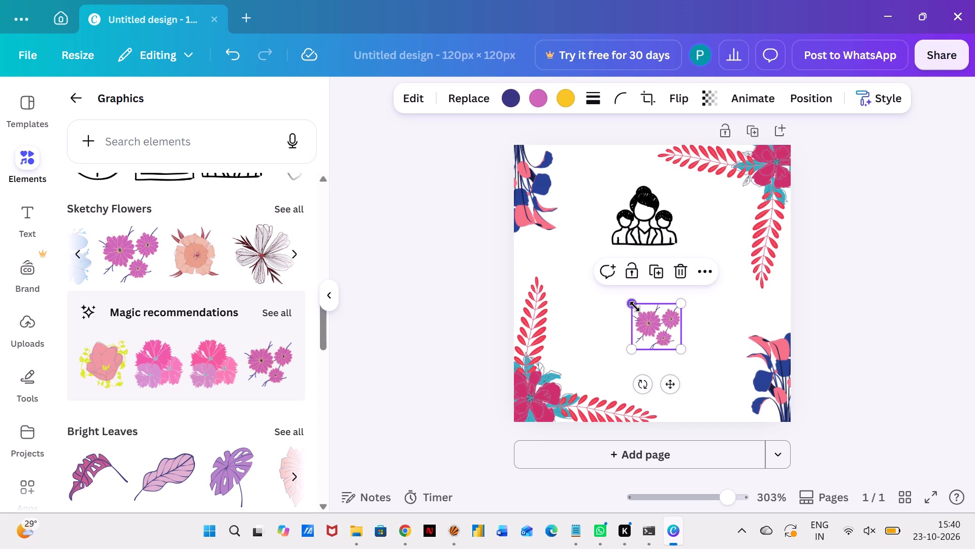
Shrink the purple flower cluster to a tiny size and leave it on the empty page area below the three-person icon.
drag(632, 304, 661, 332)
drag(675, 340, 589, 198)
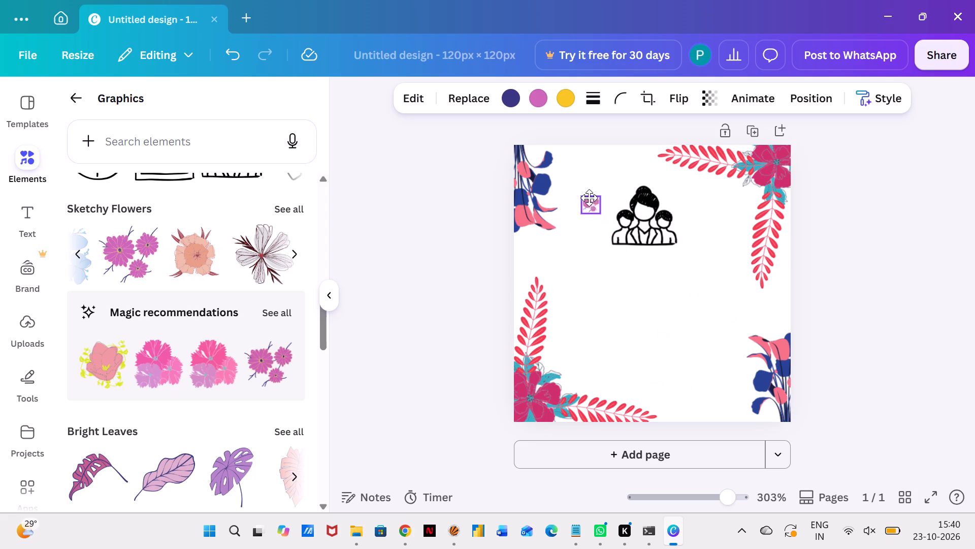
drag(589, 198, 534, 152)
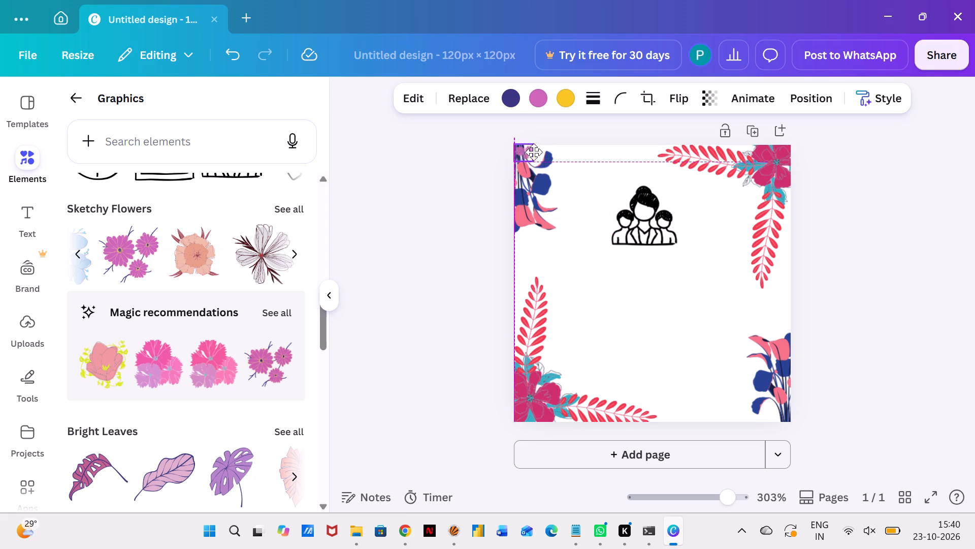
drag(534, 152, 619, 317)
click(619, 317)
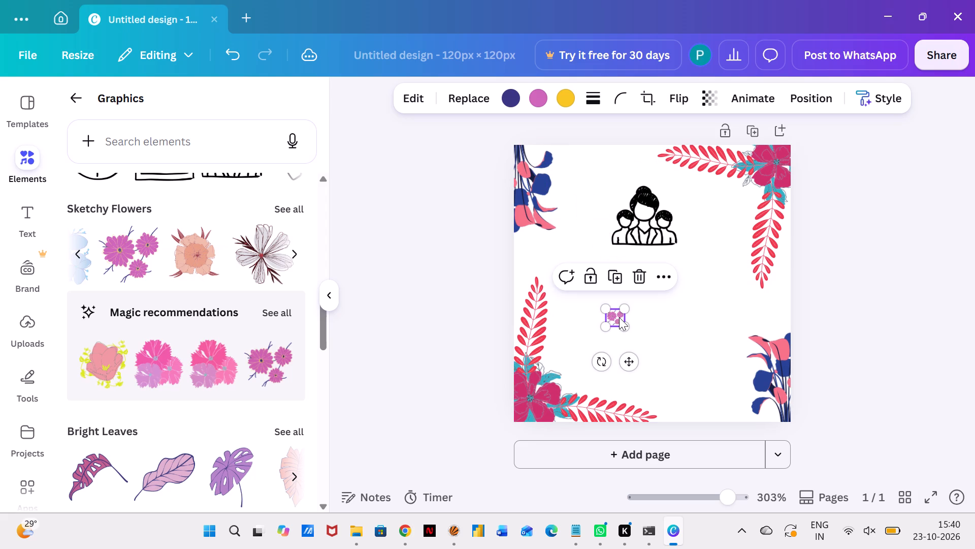
Delete the bottom-left flower, the red sprigs along the left and bottom edges, and the bottom-right blue and pink plant.
click(528, 396)
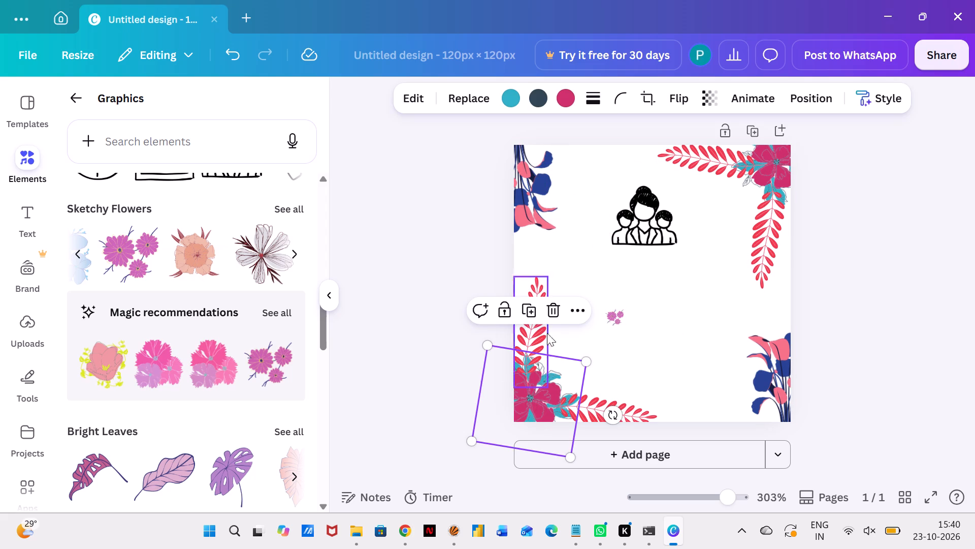
click(552, 309)
click(535, 338)
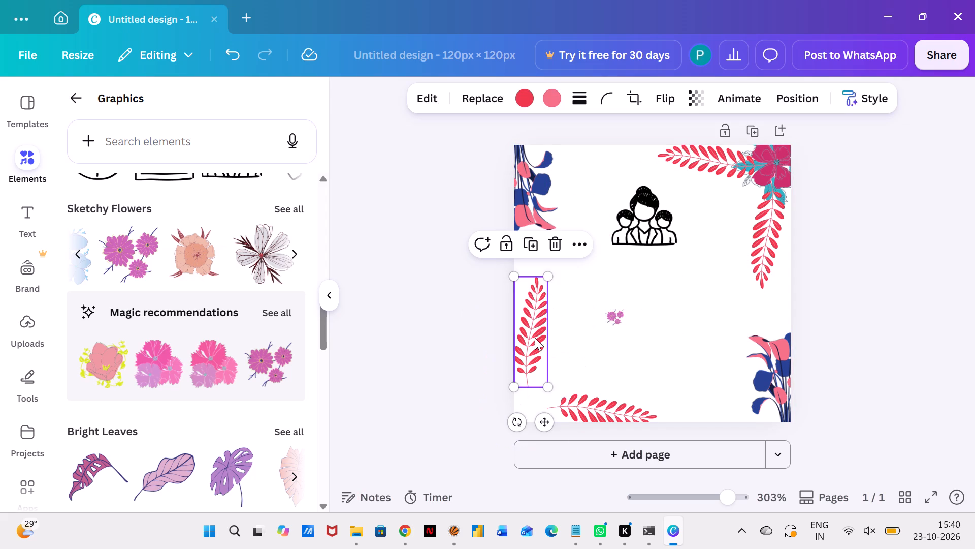
click(550, 242)
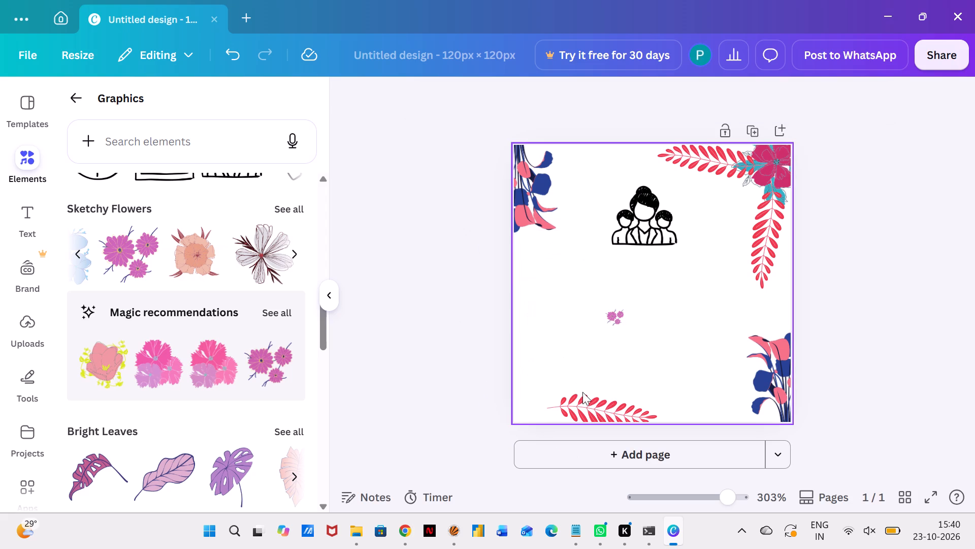
click(583, 394)
click(629, 362)
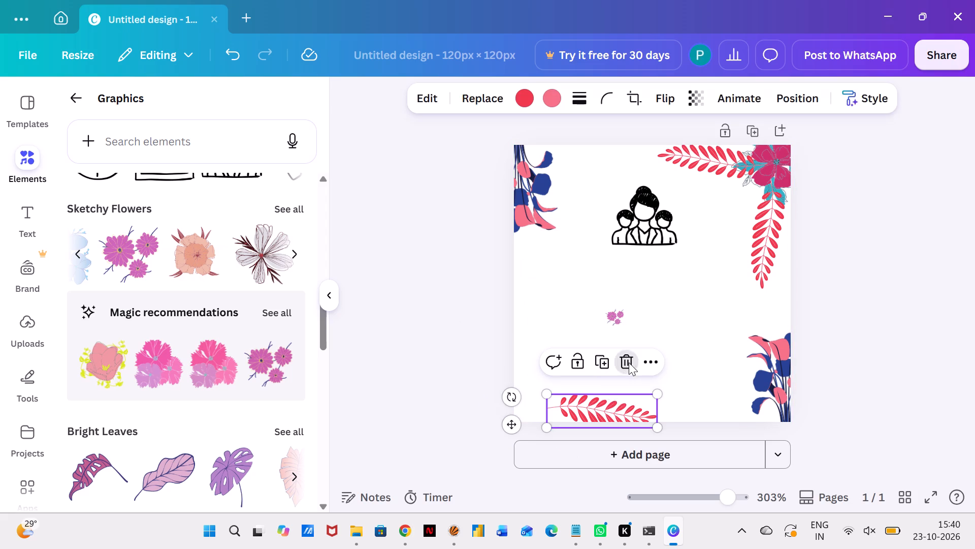
click(772, 391)
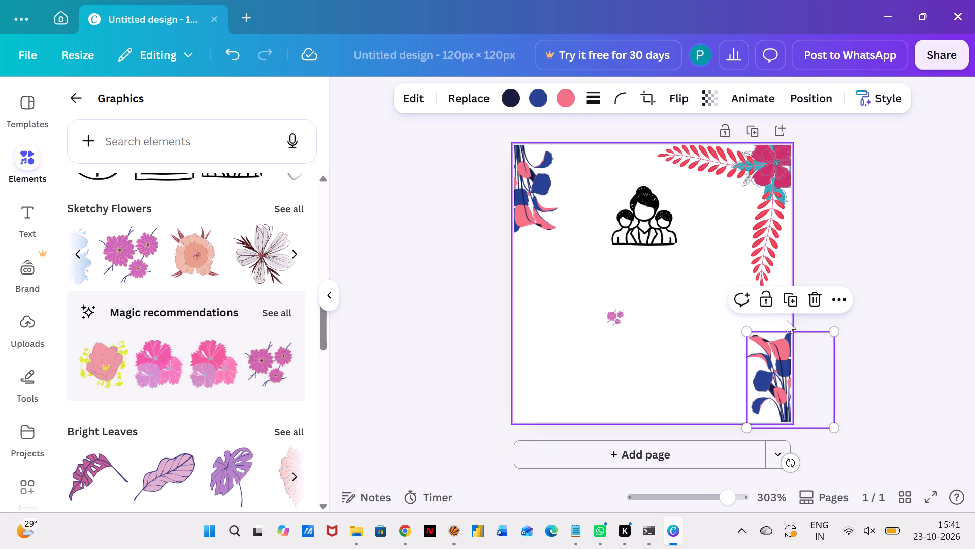
click(824, 298)
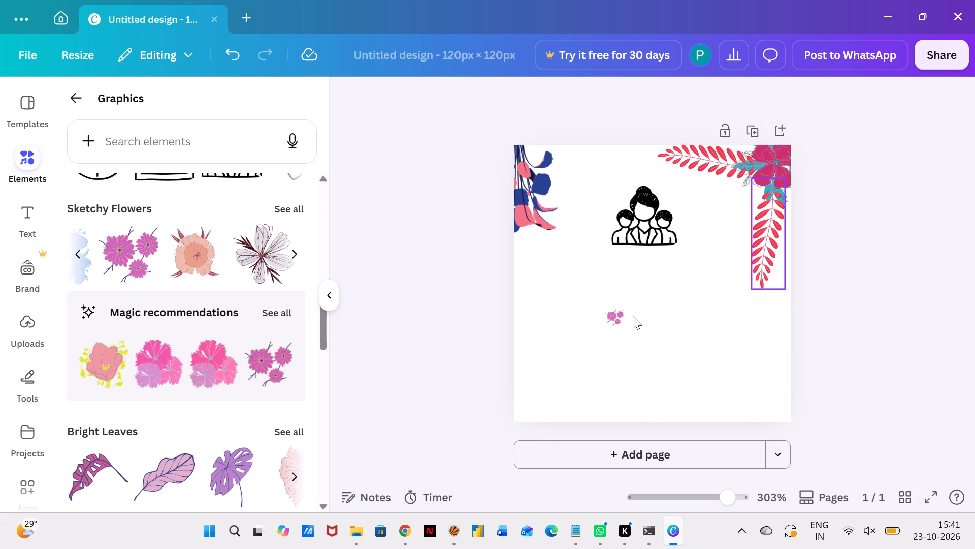
Delete the two red sprigs extending from the top-right flower, keeping the flower itself.
click(769, 198)
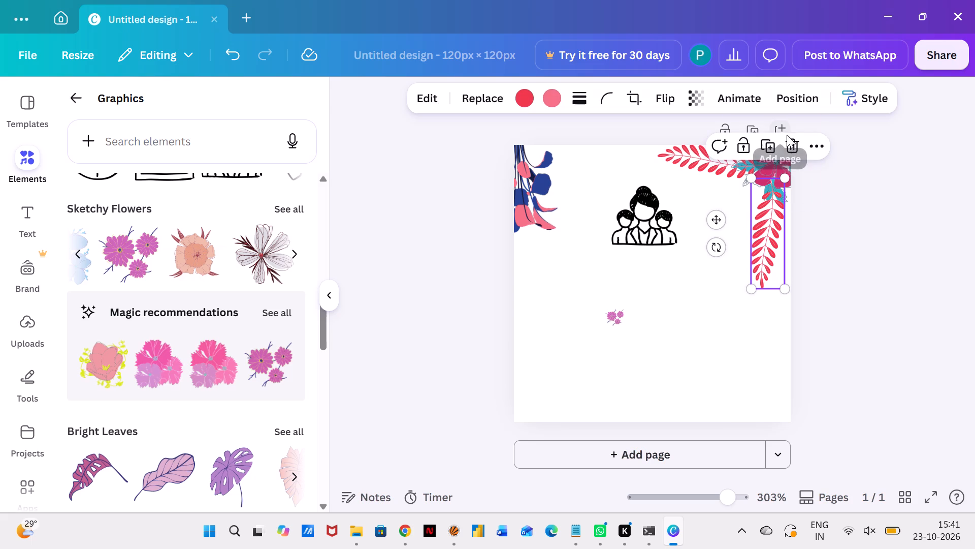
click(790, 140)
click(738, 161)
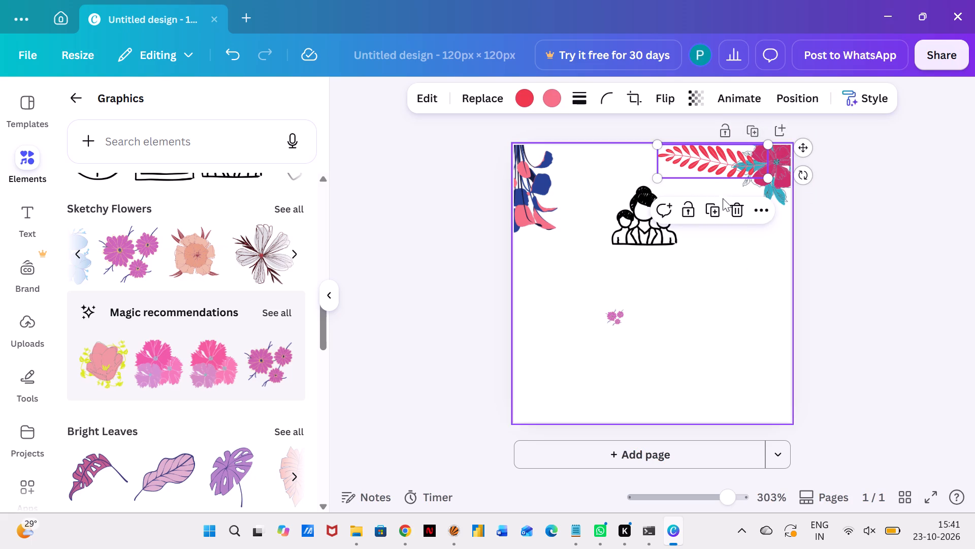
click(735, 215)
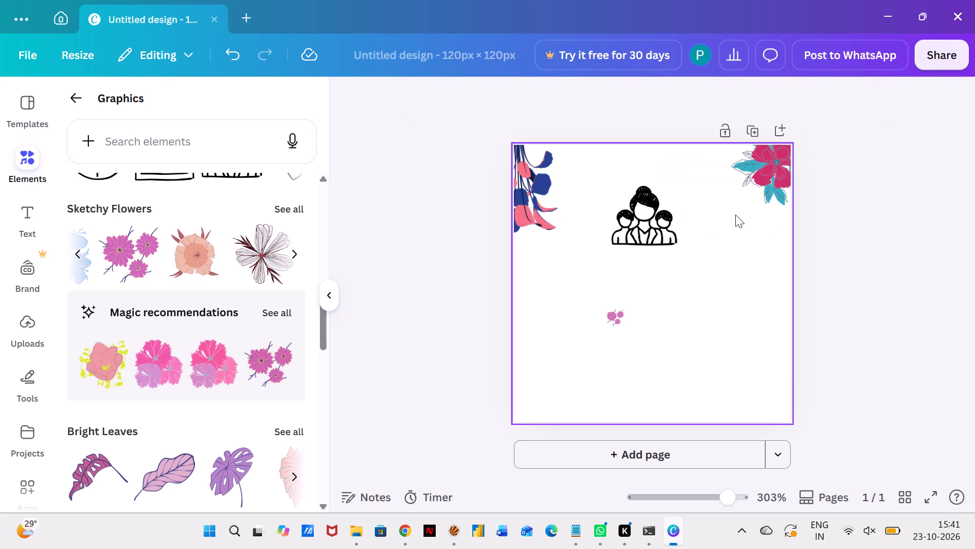
Move the tiny purple flower cluster to the page's top edge, just beside the top-left blue and pink plant.
click(610, 313)
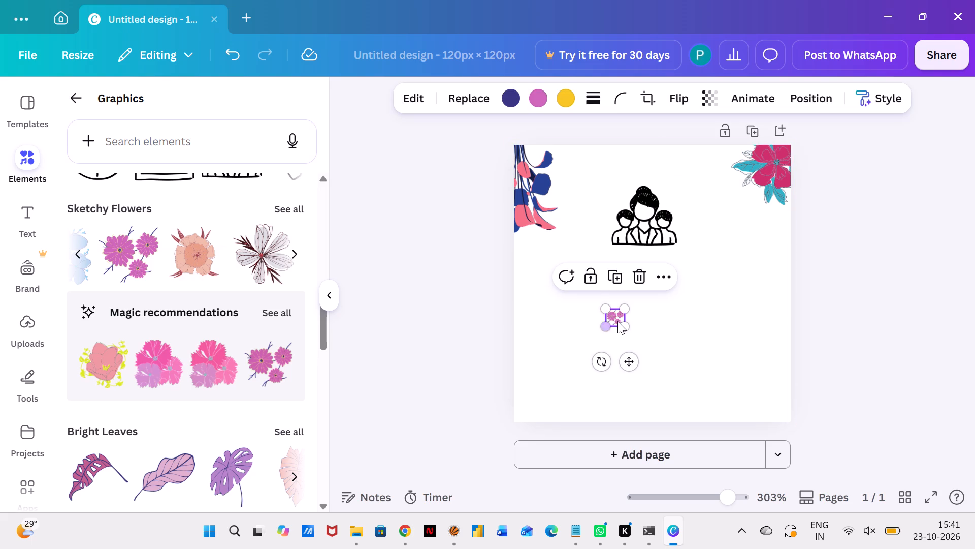
drag(619, 317, 563, 146)
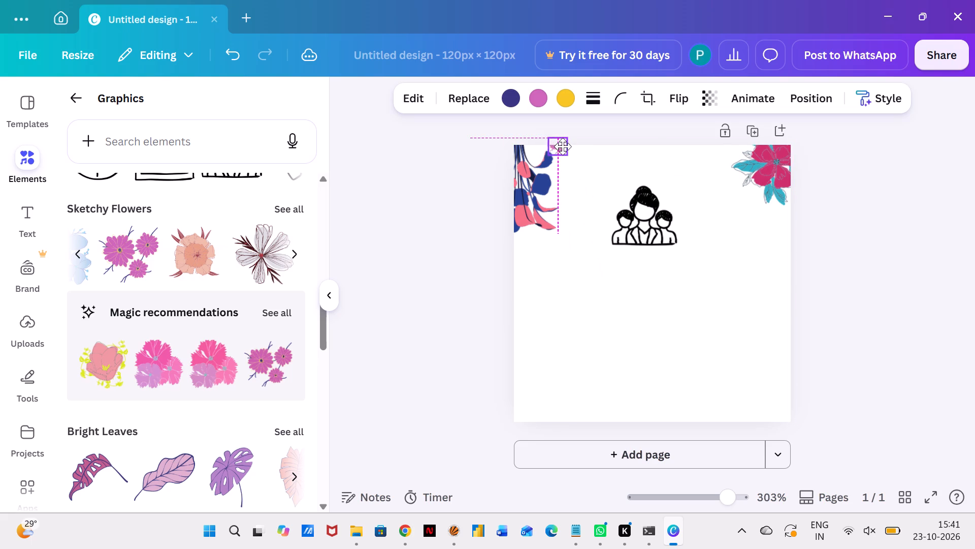
drag(563, 146, 567, 154)
Duplicate the tiny flower cluster and place the copy directly beside the original along the top edge.
click(569, 191)
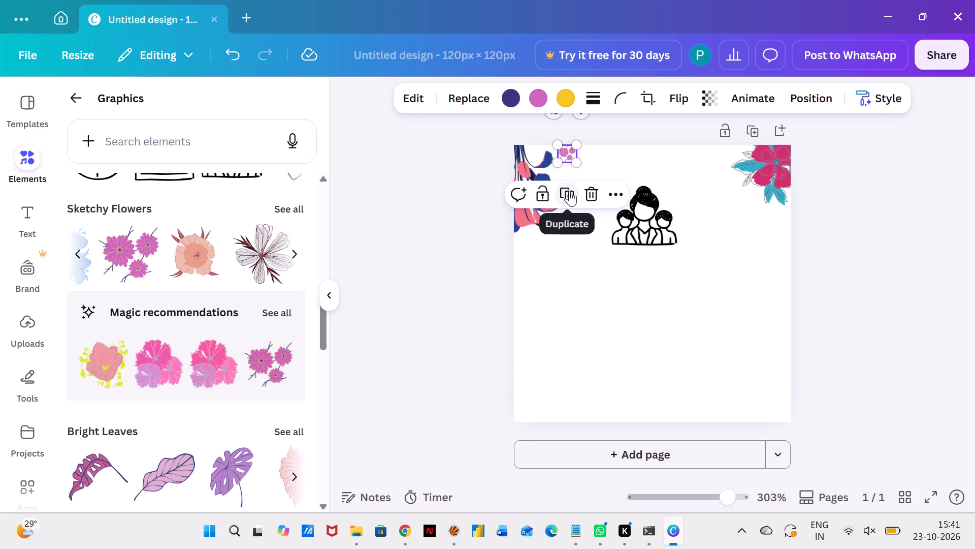
drag(607, 191, 607, 165)
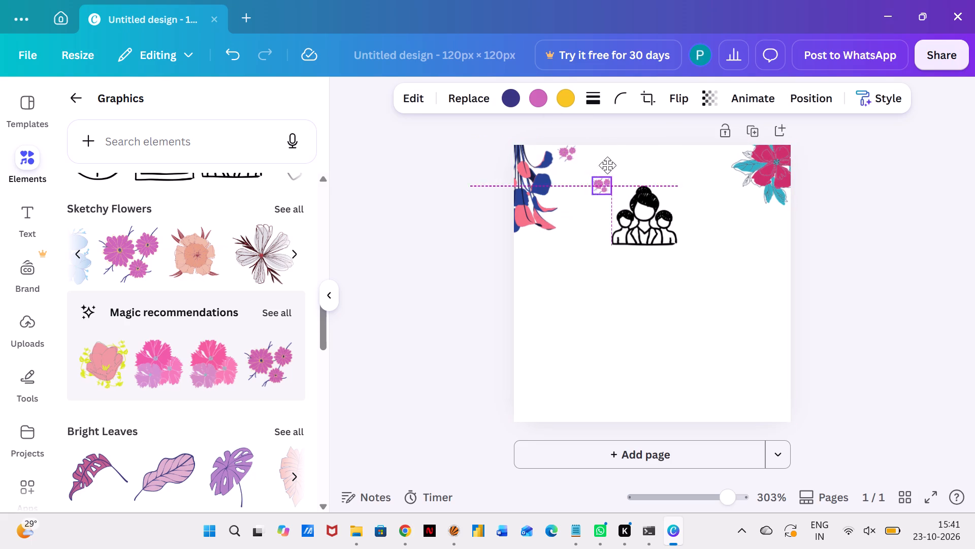
drag(607, 165, 591, 152)
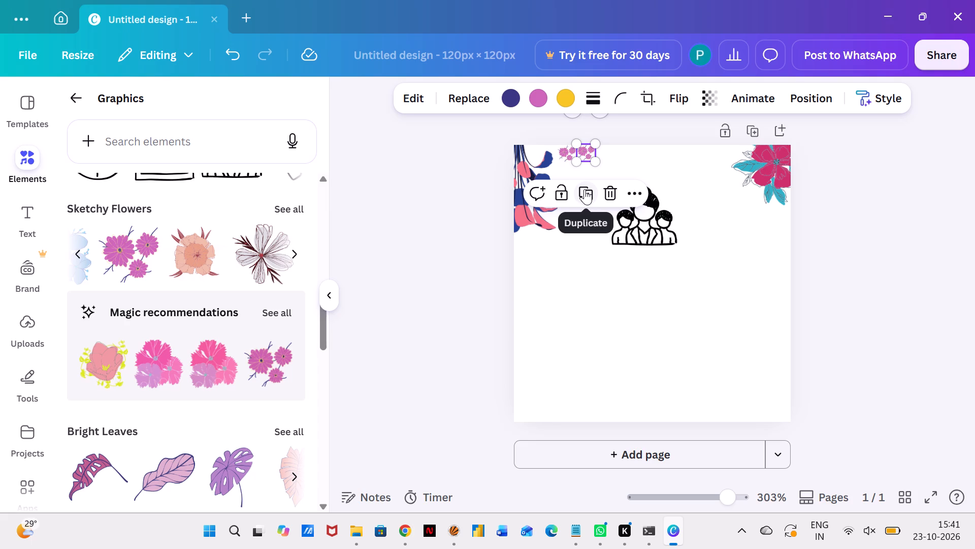
Duplicate the newest tiny purple flower cluster twice, extending the top row to four clusters.
click(584, 189)
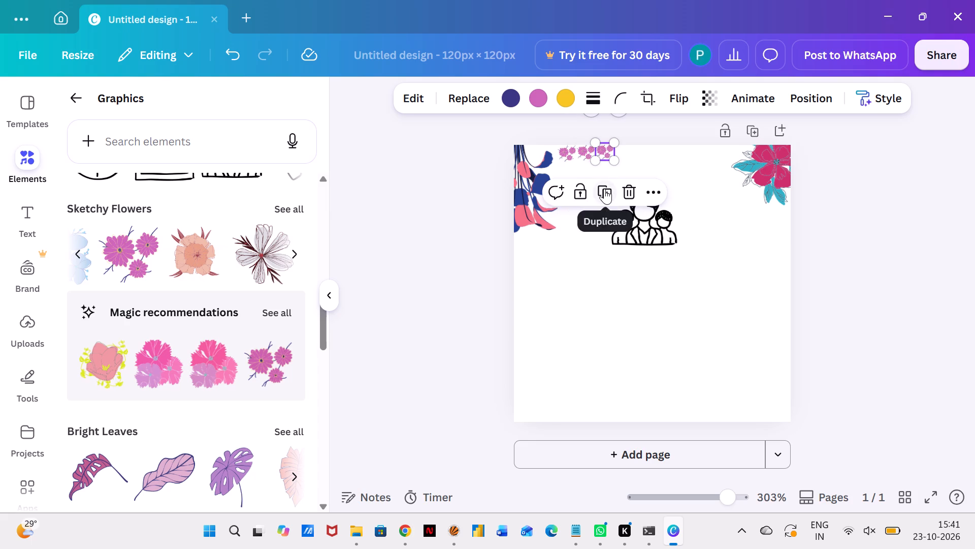
click(604, 189)
click(604, 189)
click(604, 189)
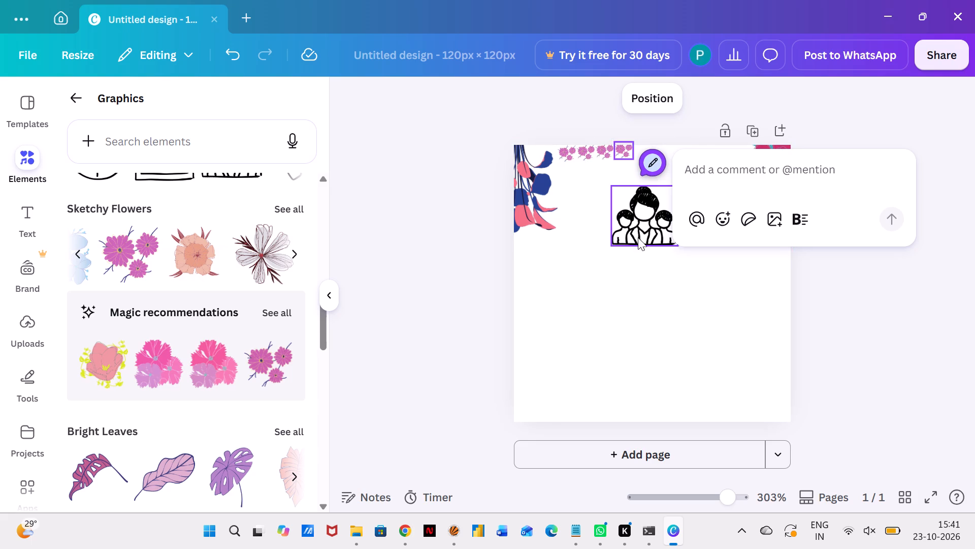
Move the three-person icon down to roughly the centre of the page.
drag(640, 236, 648, 289)
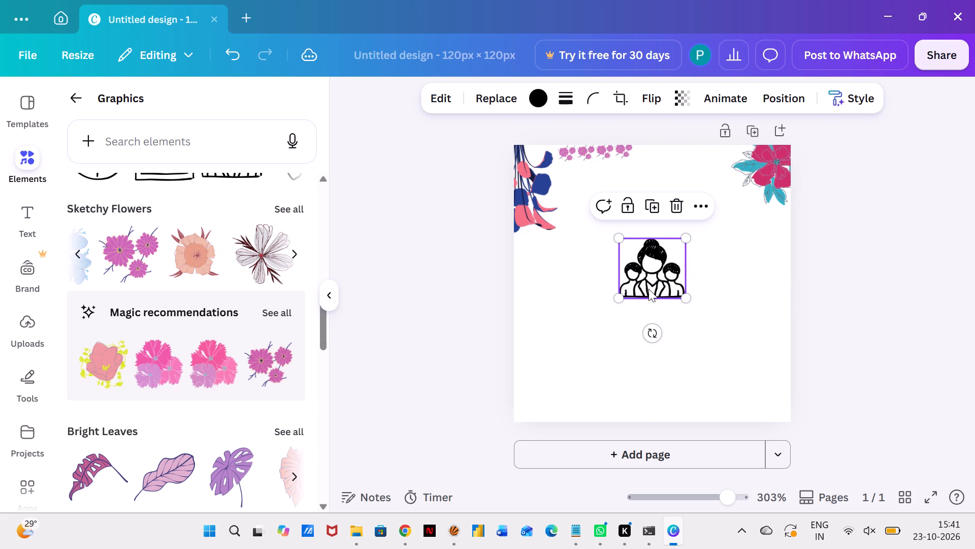
Lower the third tiny flower cluster slightly so it lines up with the first two along the top edge.
click(591, 154)
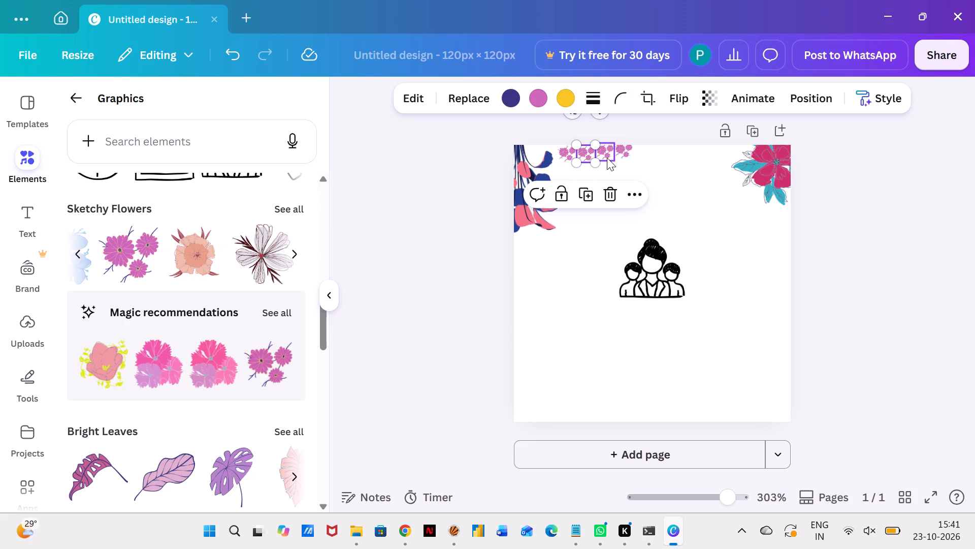
click(607, 158)
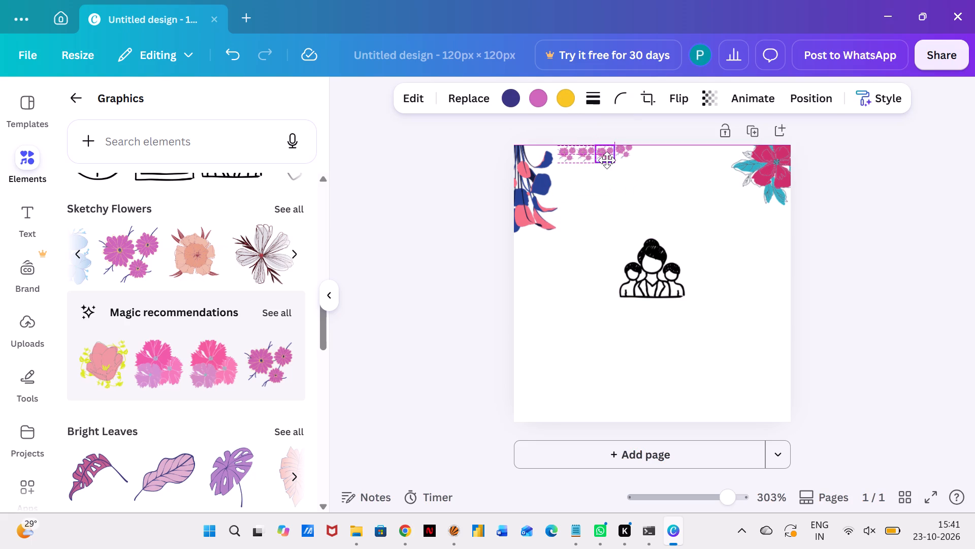
click(623, 158)
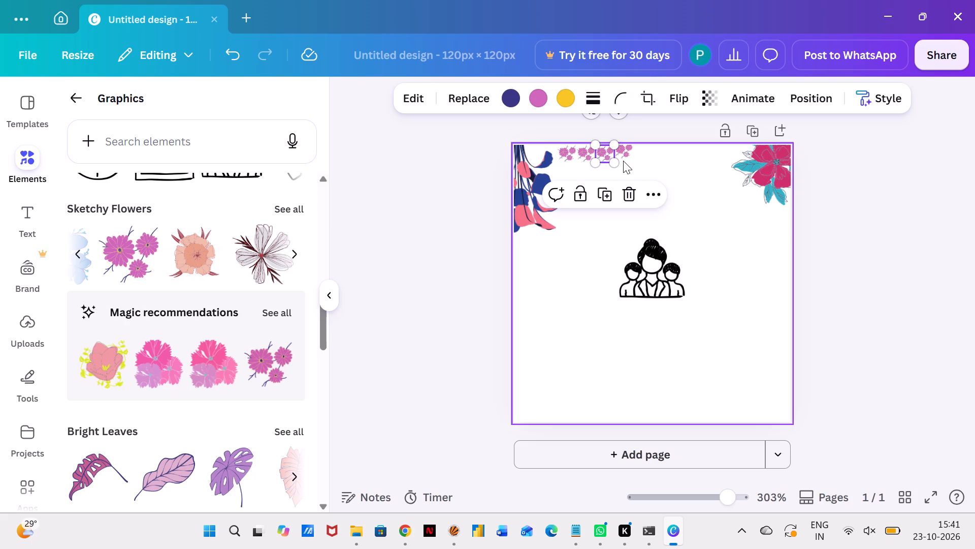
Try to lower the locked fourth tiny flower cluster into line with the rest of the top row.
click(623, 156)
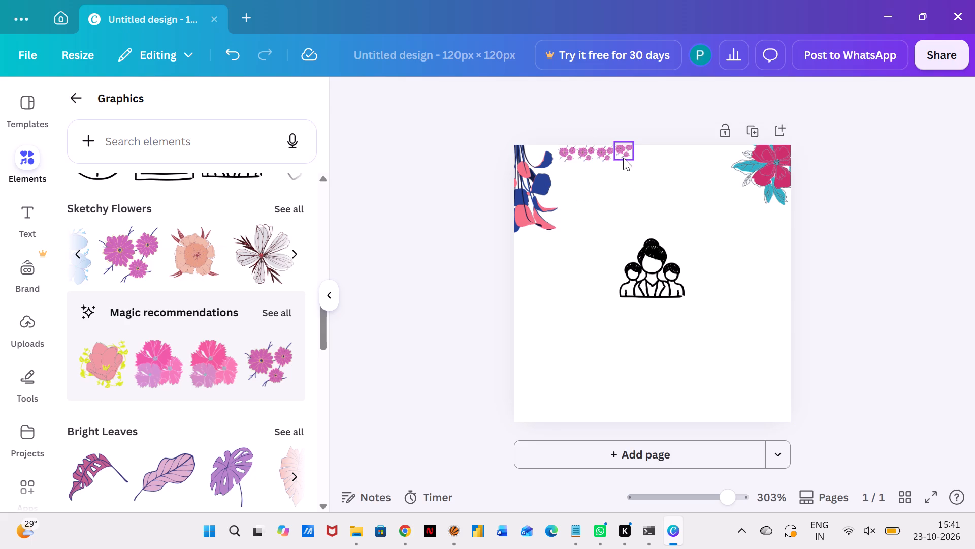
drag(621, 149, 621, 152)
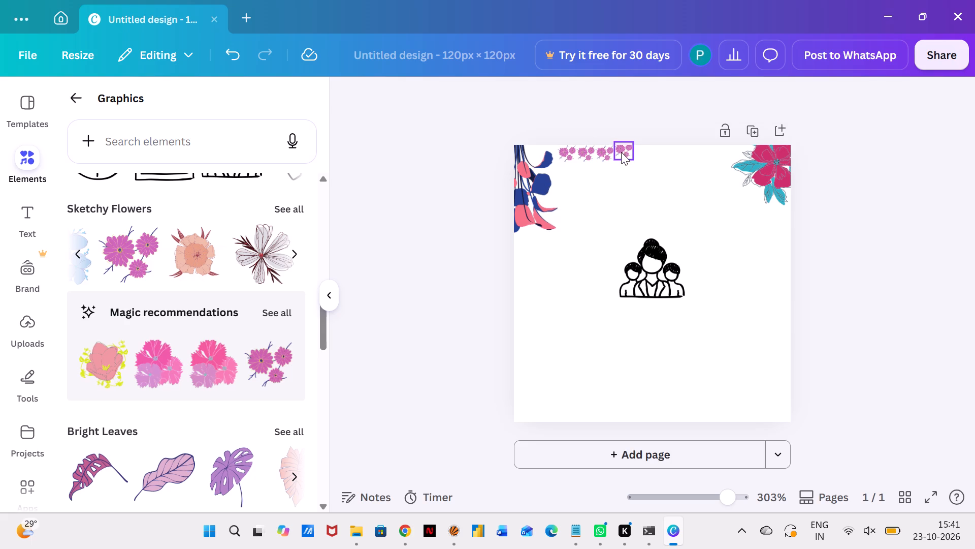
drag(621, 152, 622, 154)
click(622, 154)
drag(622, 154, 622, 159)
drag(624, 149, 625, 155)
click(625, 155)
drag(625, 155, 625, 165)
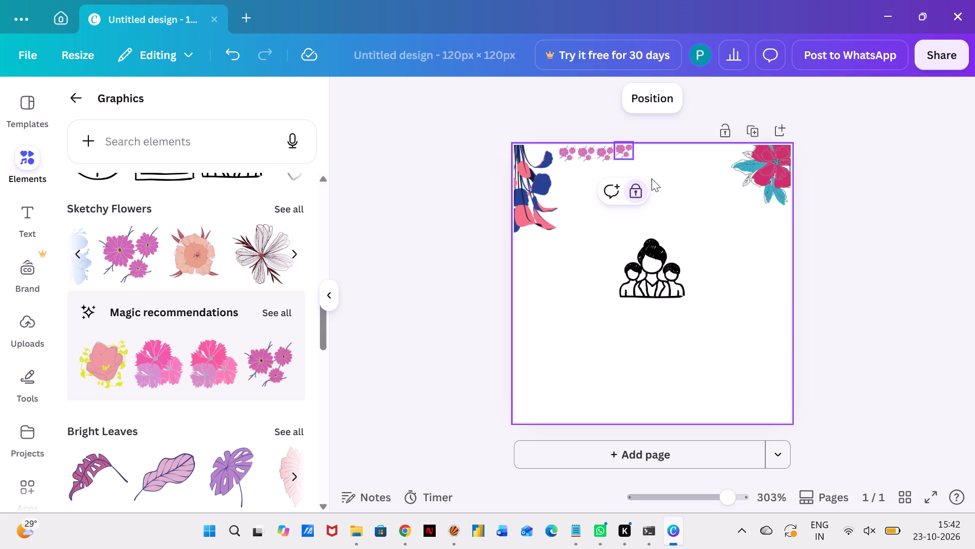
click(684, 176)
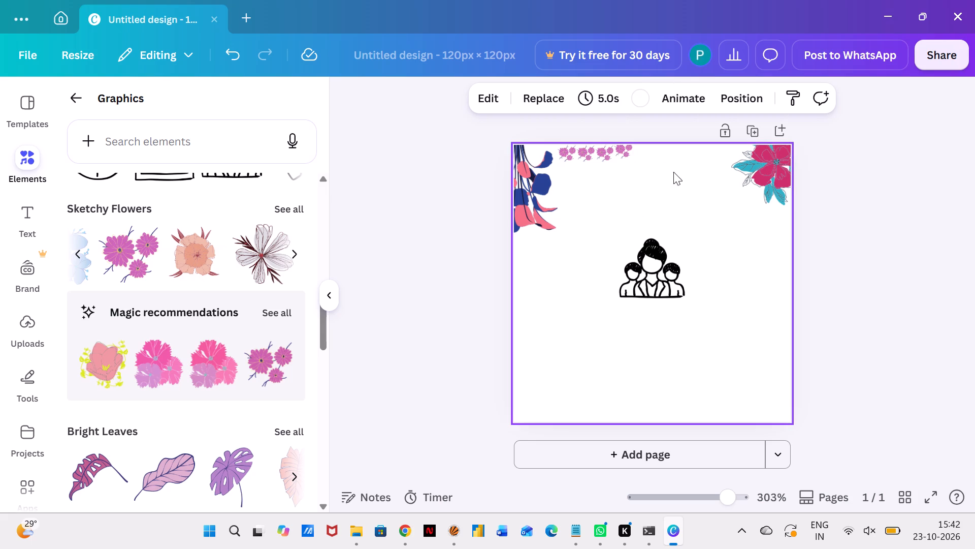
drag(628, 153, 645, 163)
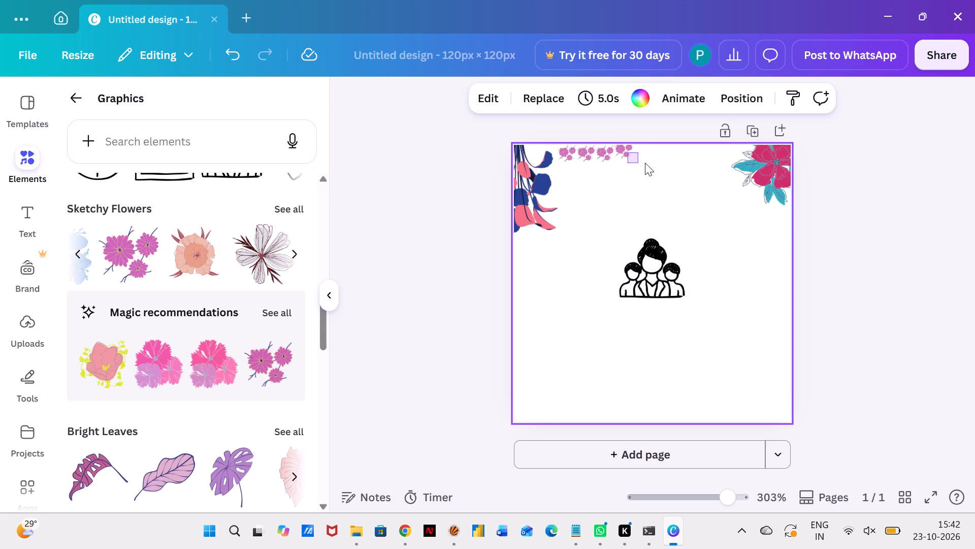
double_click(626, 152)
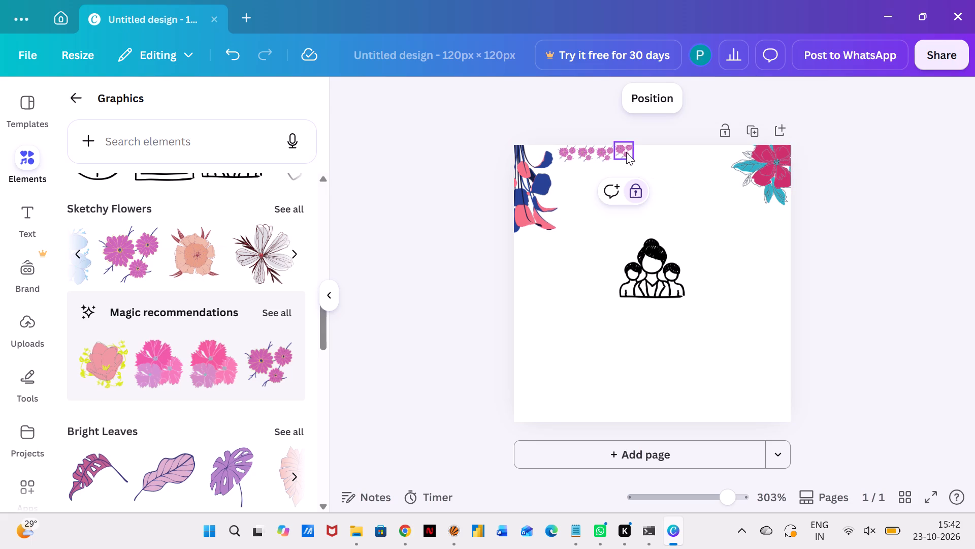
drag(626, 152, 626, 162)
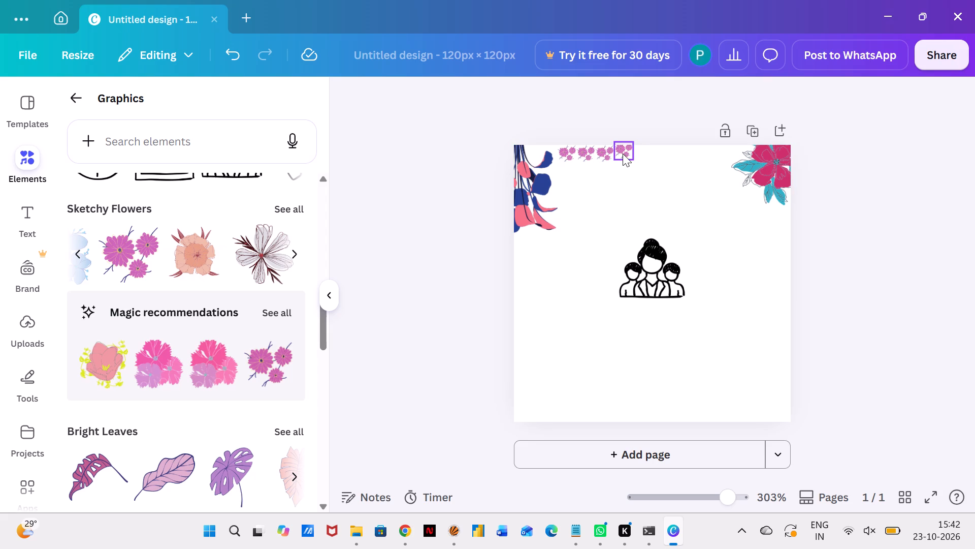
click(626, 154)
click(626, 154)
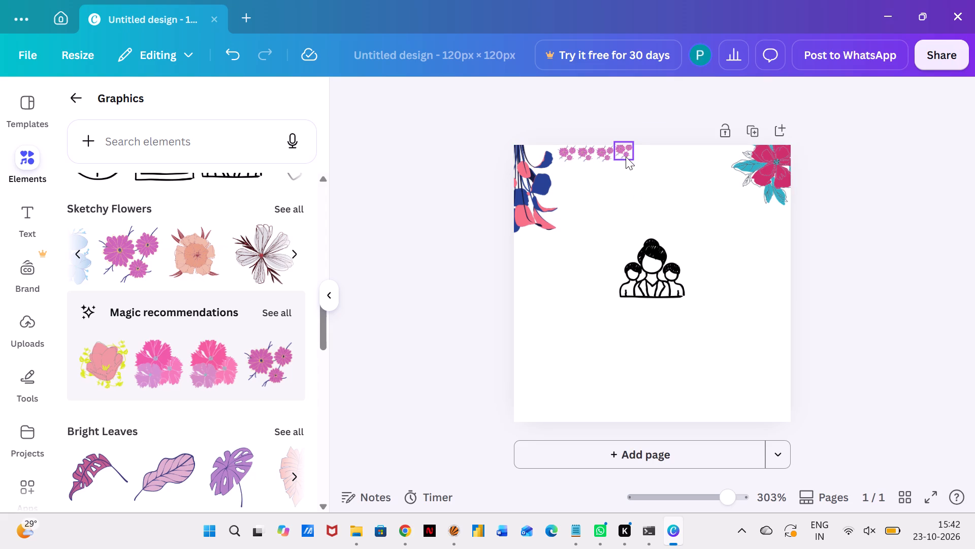
Unlock the fourth tiny flower cluster and lower it into line with the other three.
click(626, 154)
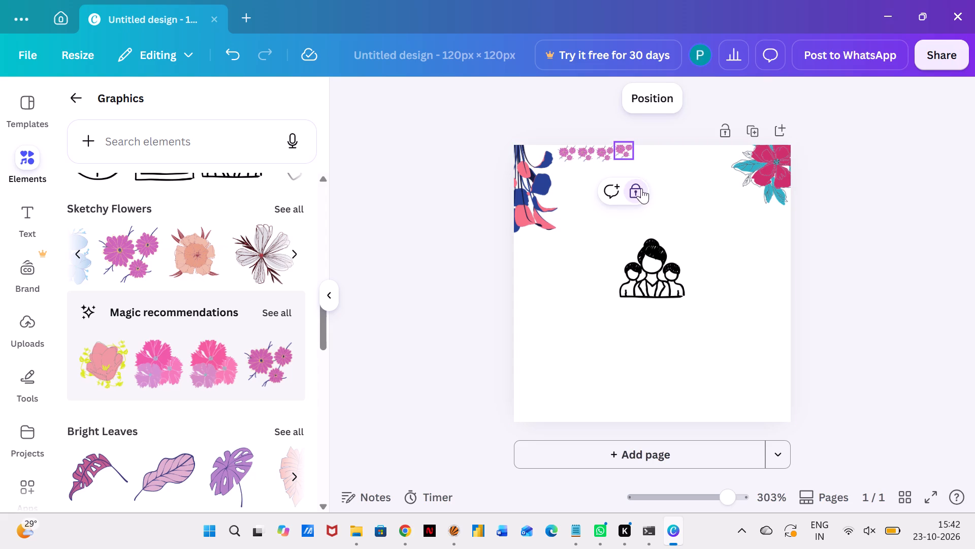
click(640, 189)
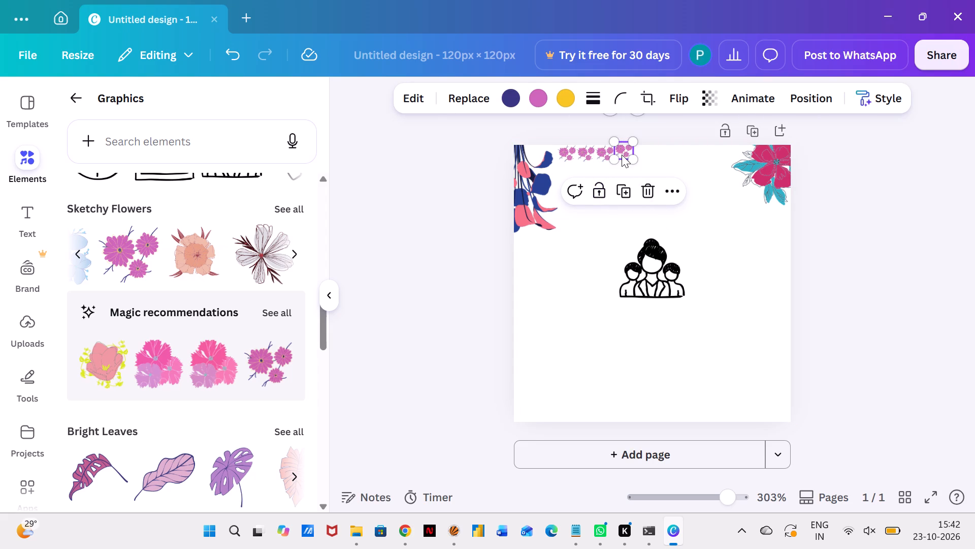
click(622, 155)
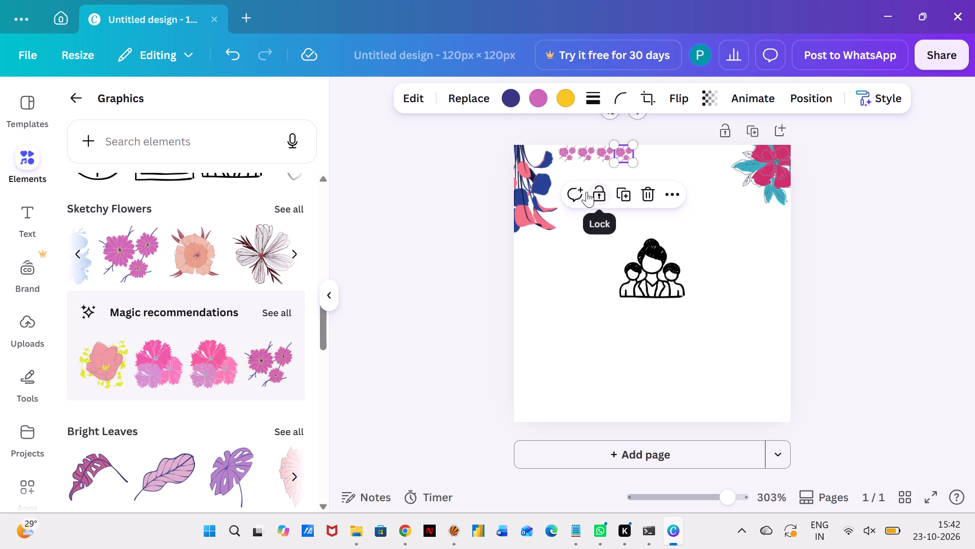
Duplicate the last tiny flower cluster five times, extending the row along the top edge to the top-right flower.
click(622, 193)
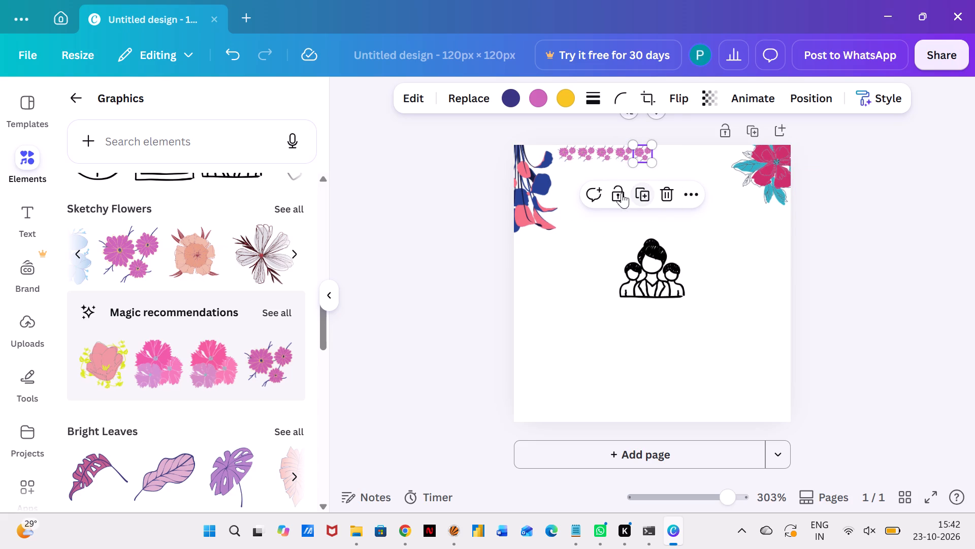
click(644, 195)
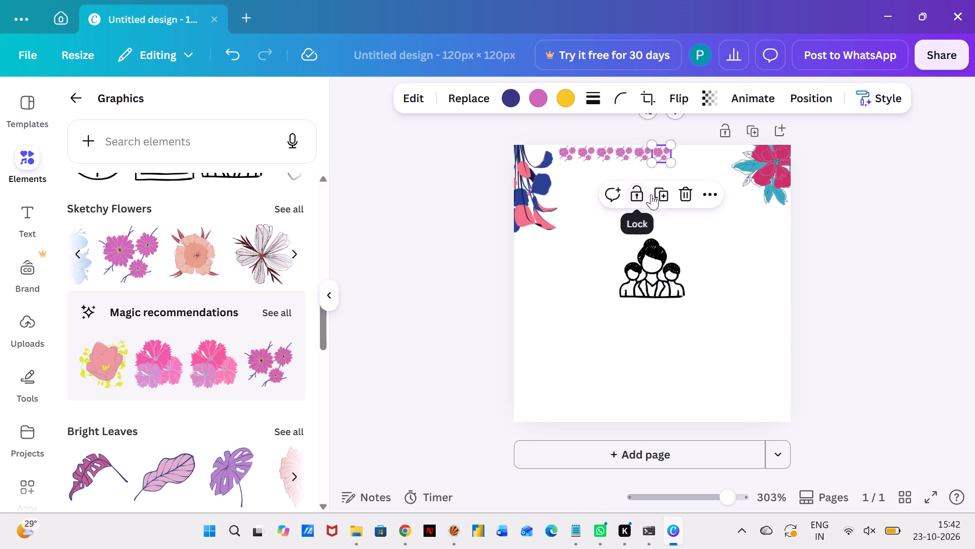
click(663, 194)
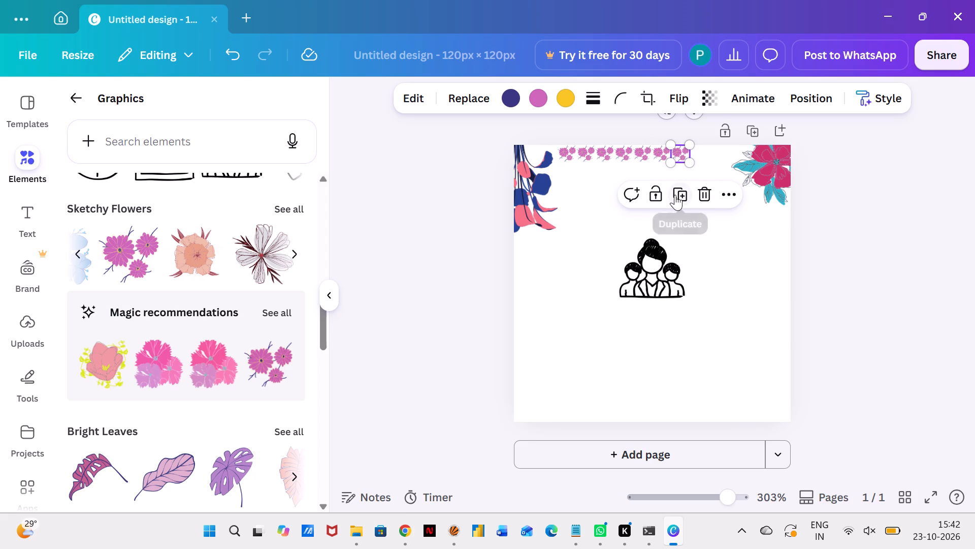
click(675, 195)
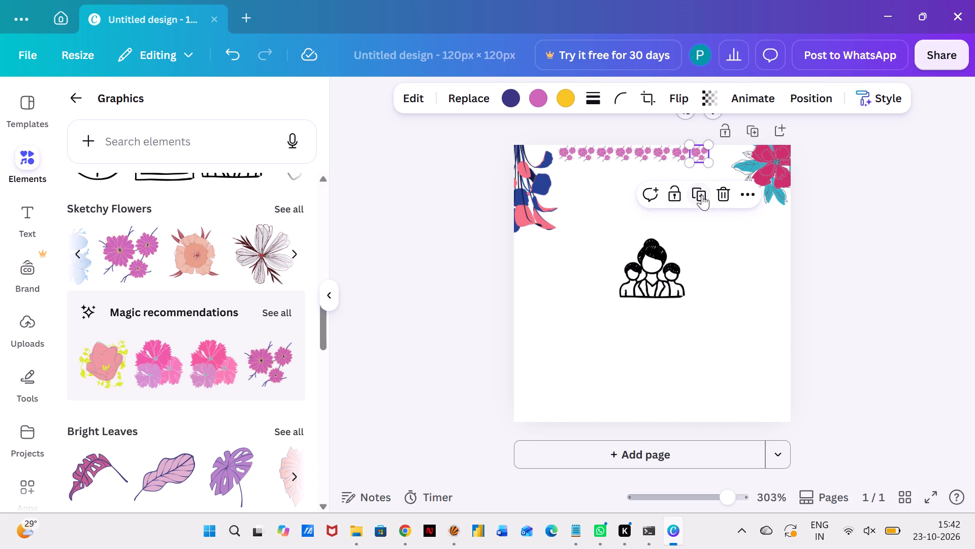
click(702, 196)
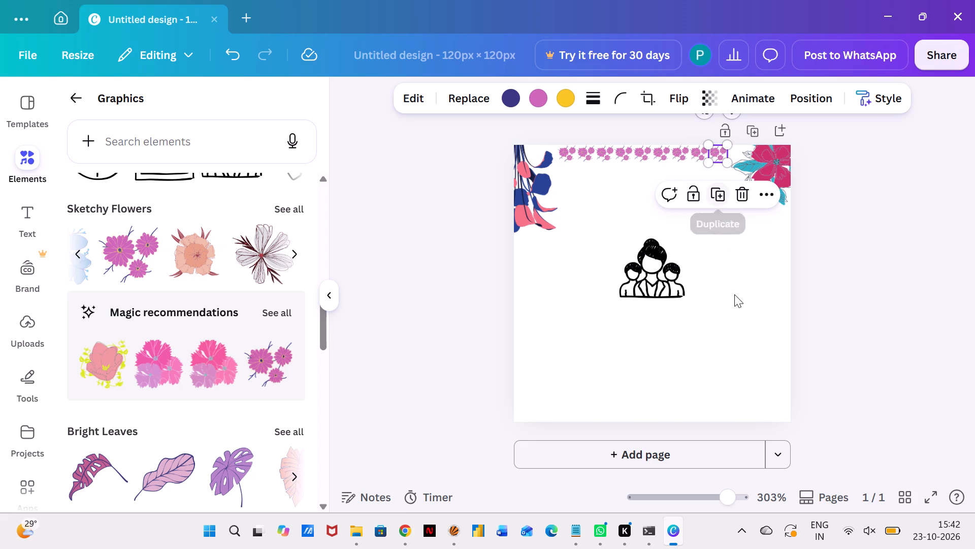
click(735, 297)
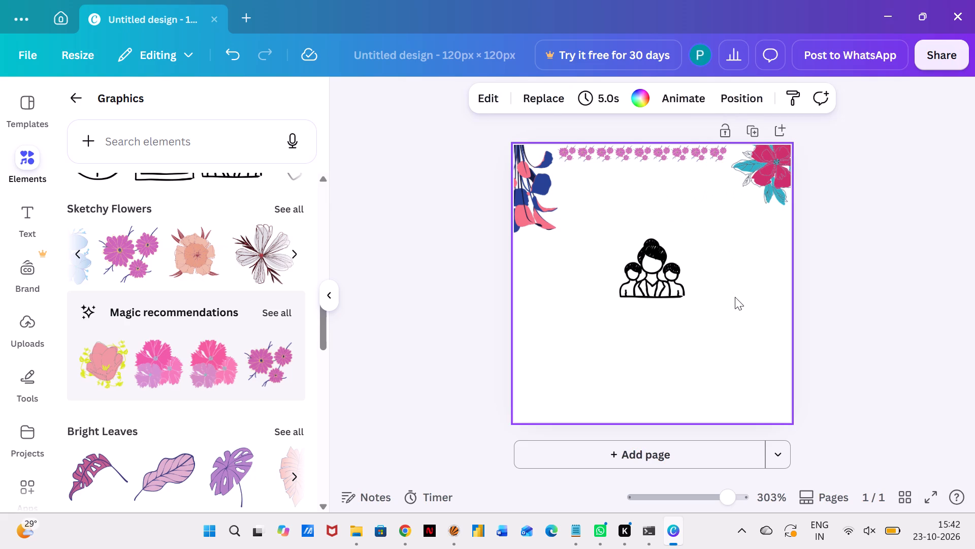
Add the horizontal leafy divider from the full Magic recommendations and place it below the three-person icon, against the page's right edge.
click(282, 313)
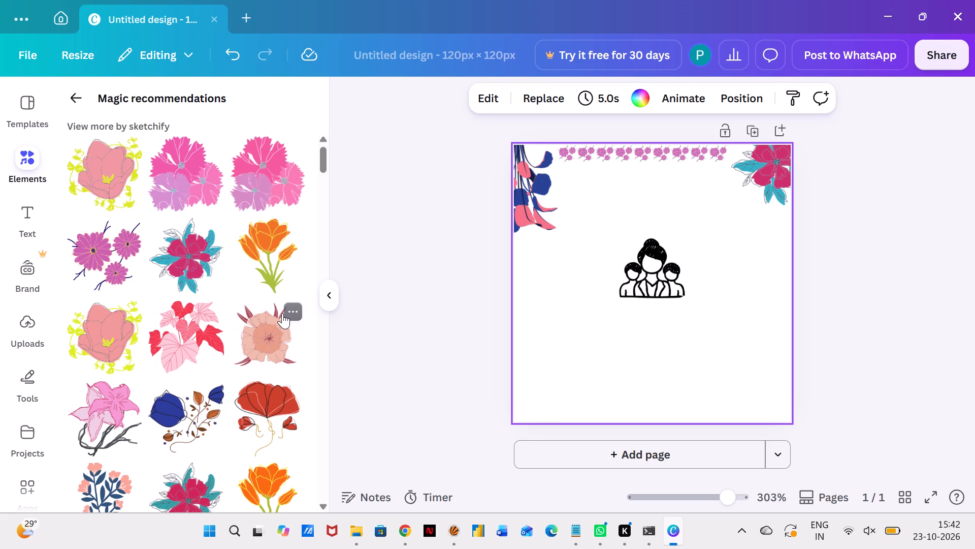
scroll(282, 313, down, 7)
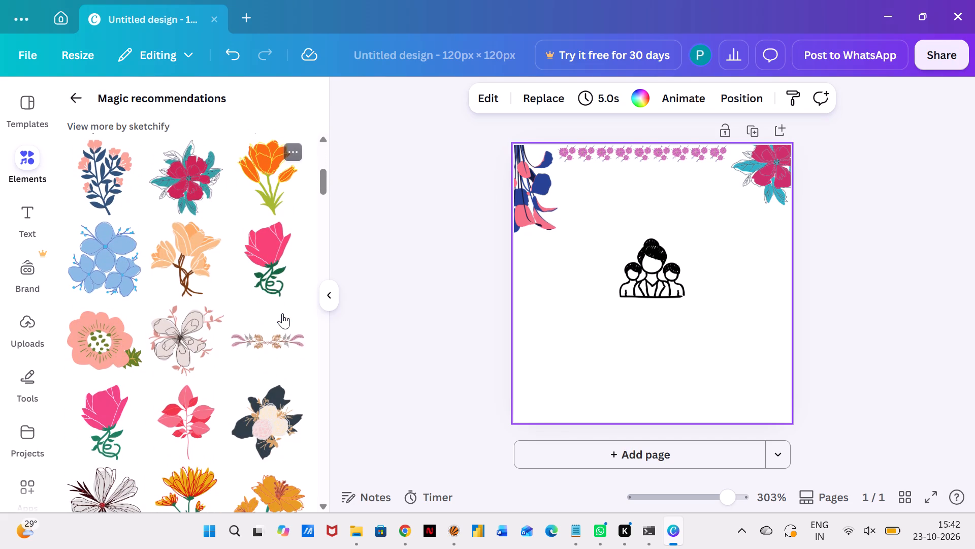
click(282, 343)
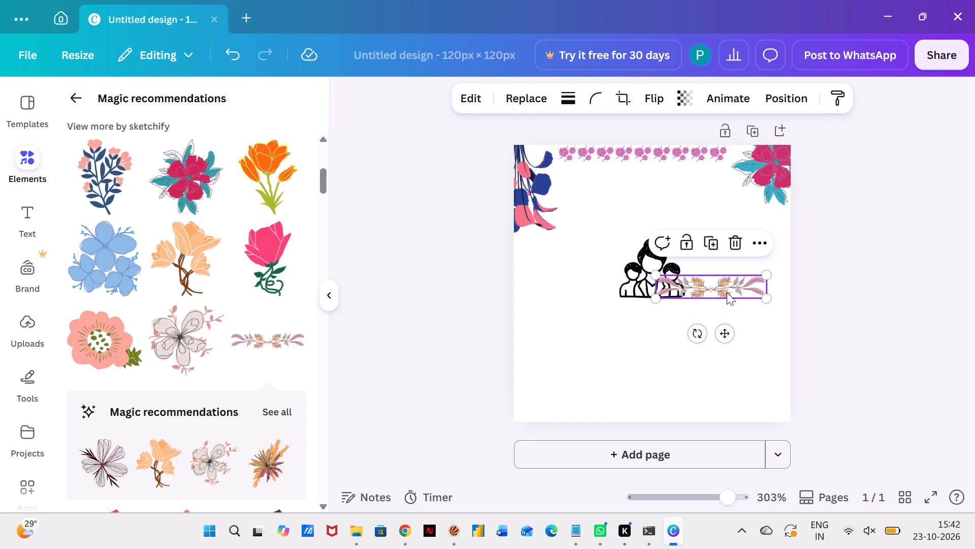
drag(727, 292, 740, 351)
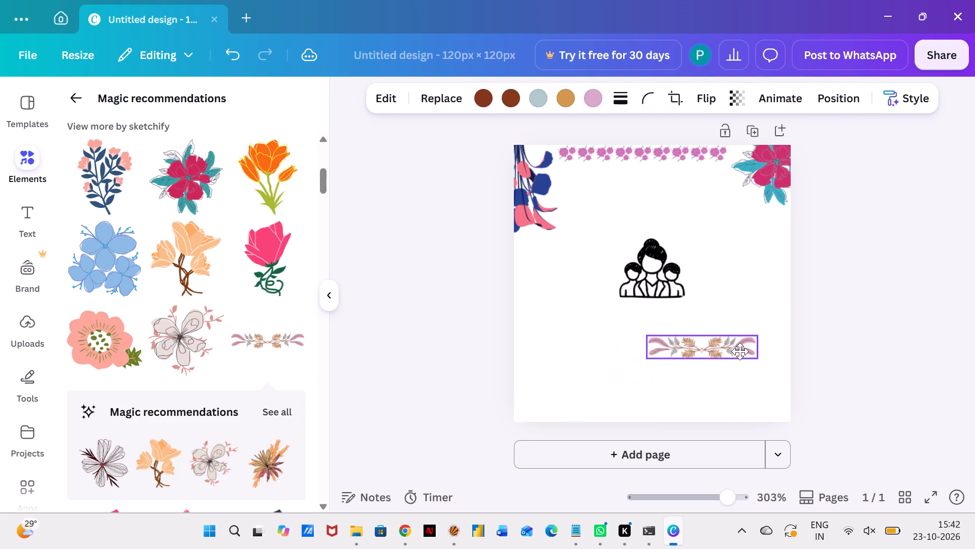
drag(740, 351, 754, 346)
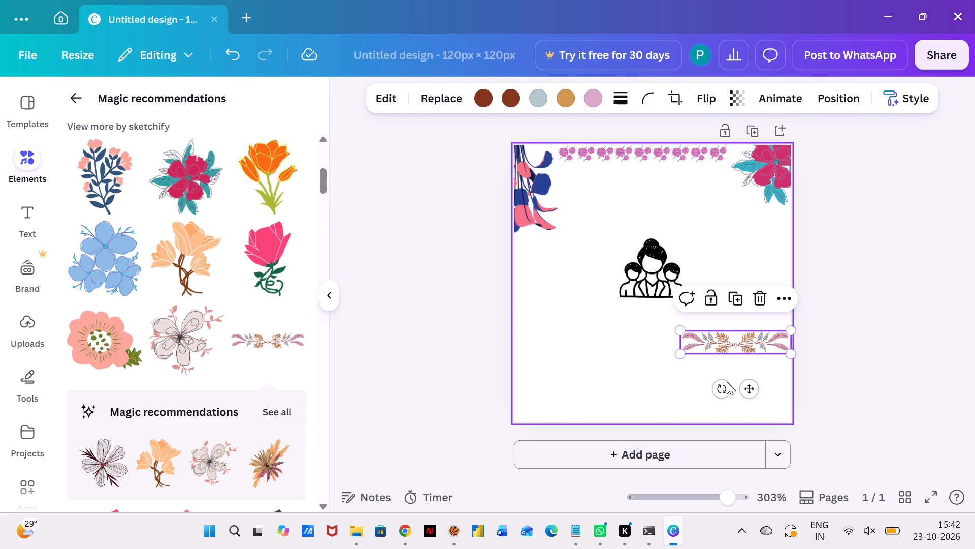
Rotate the leafy divider until it stands vertical.
drag(725, 392, 733, 335)
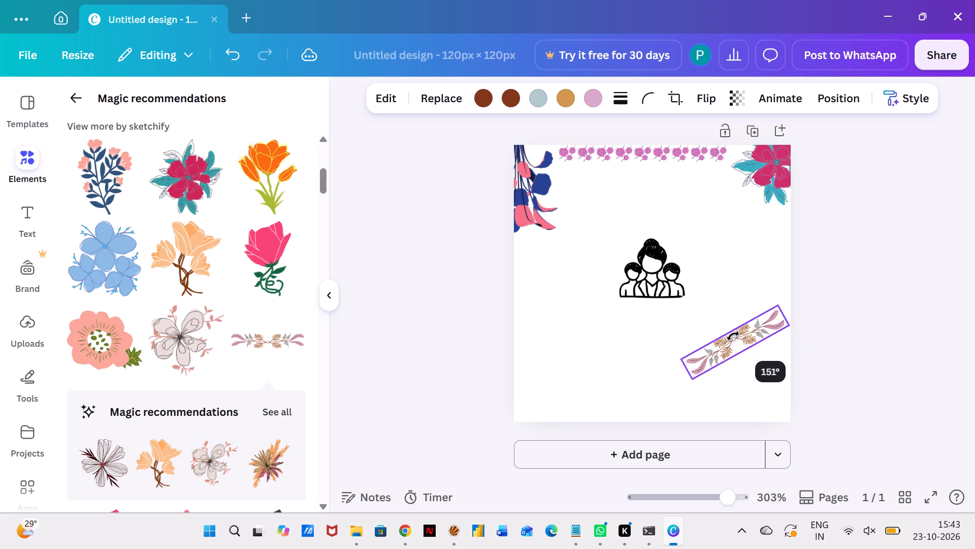
drag(733, 335, 675, 341)
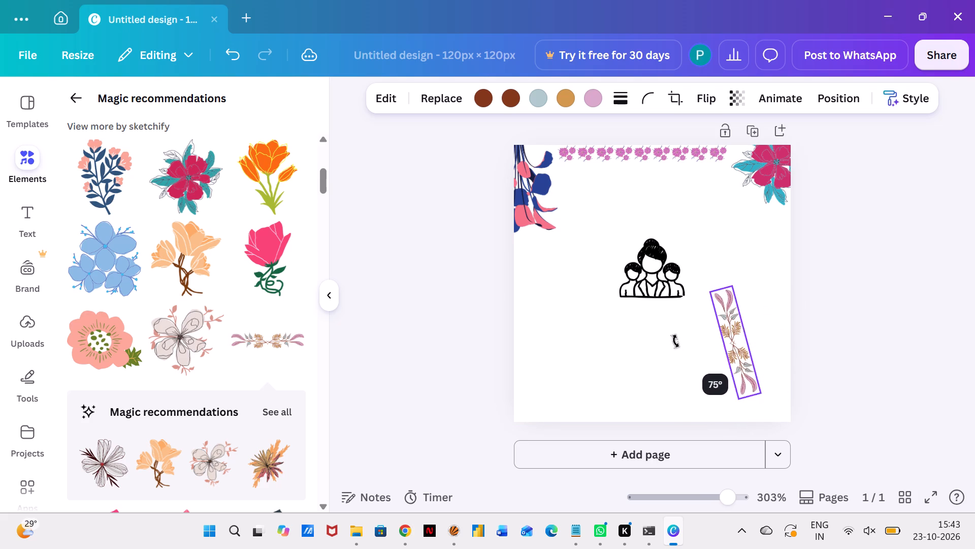
drag(675, 341, 671, 333)
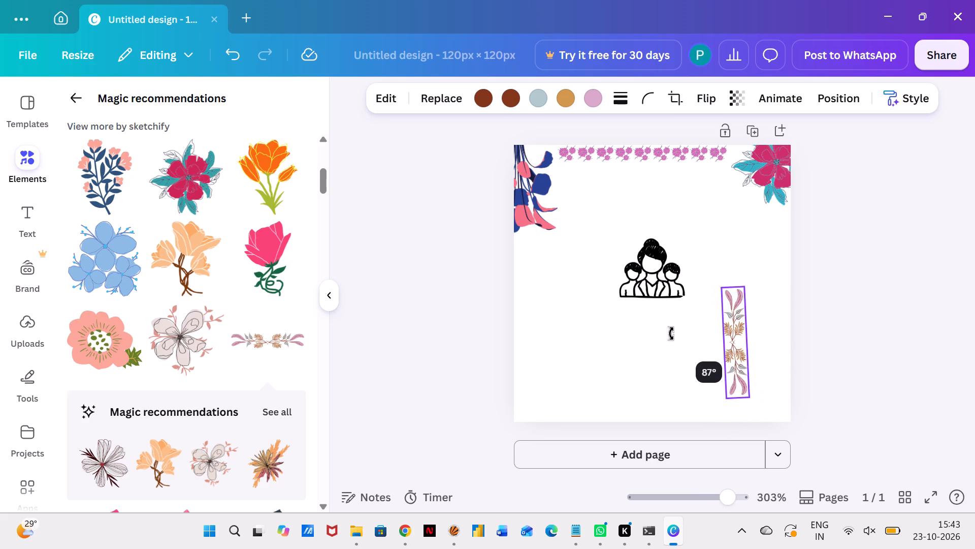
drag(671, 333, 671, 332)
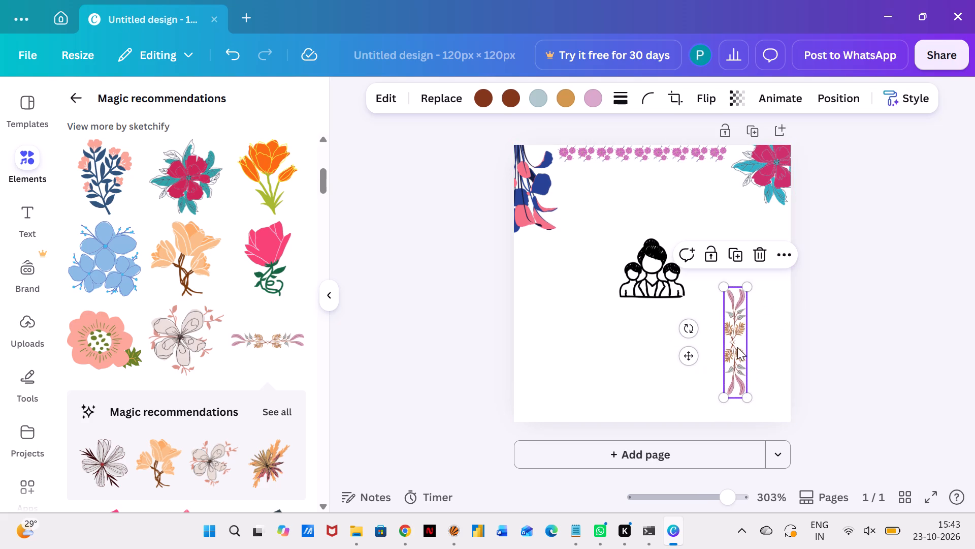
Move the vertical leafy divider up along the page's right edge so its top overlaps the lower petals of the top-right flower.
drag(735, 346, 770, 245)
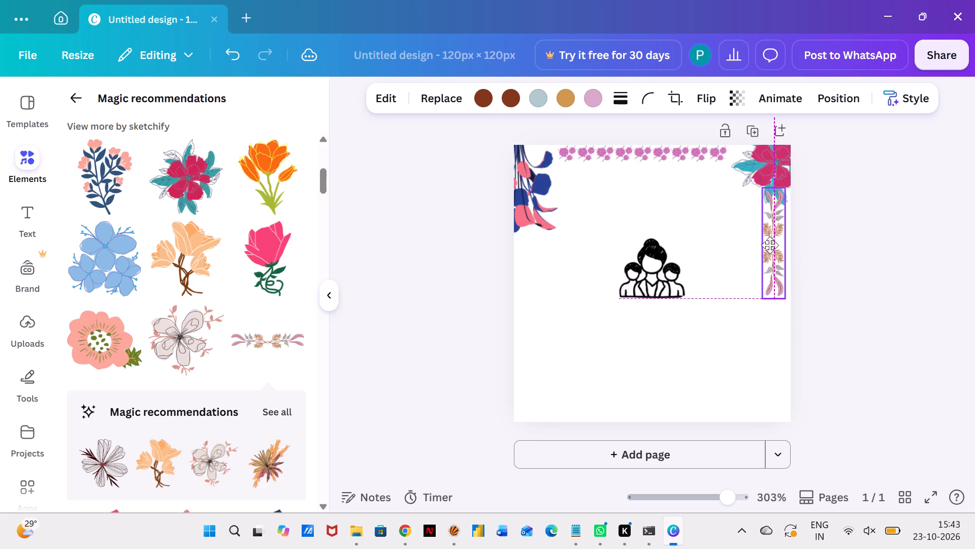
drag(770, 245, 771, 234)
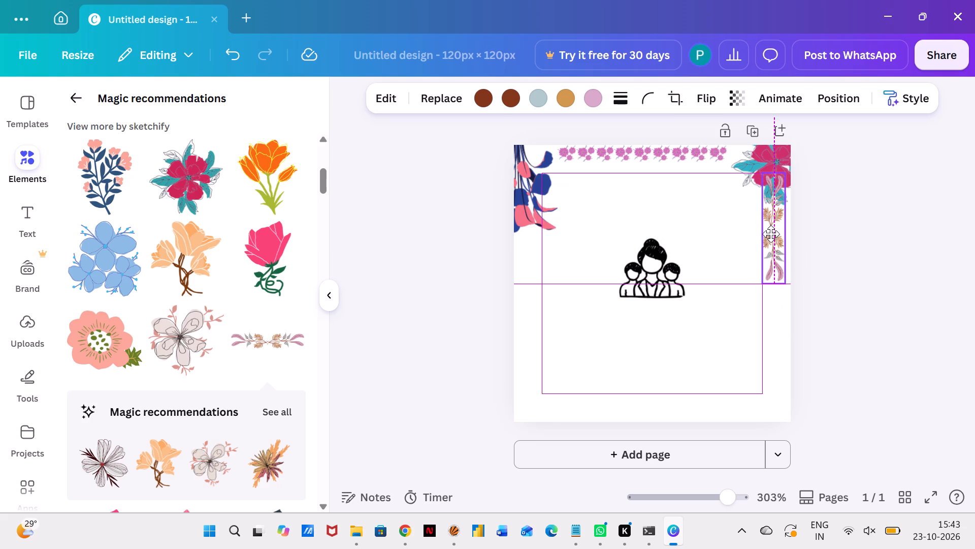
drag(771, 234, 777, 235)
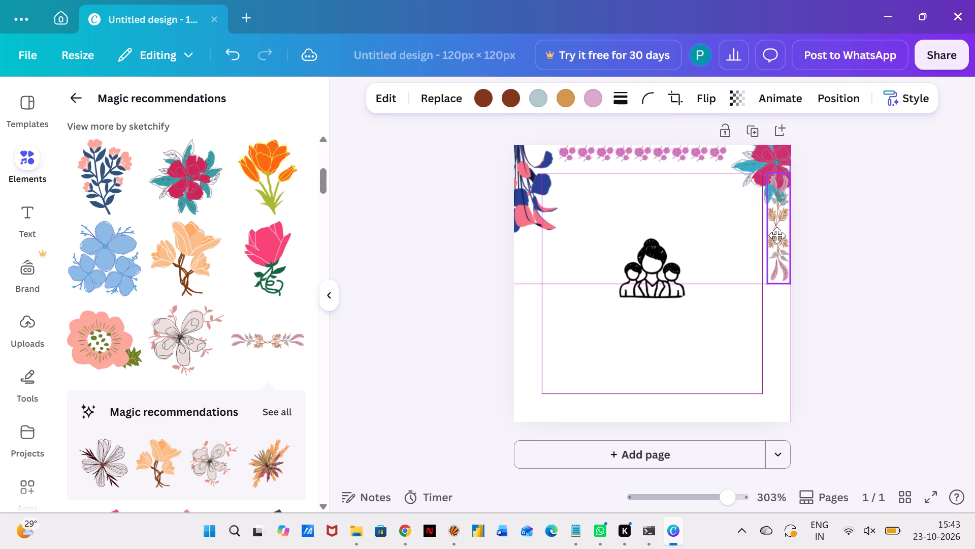
drag(777, 235, 773, 233)
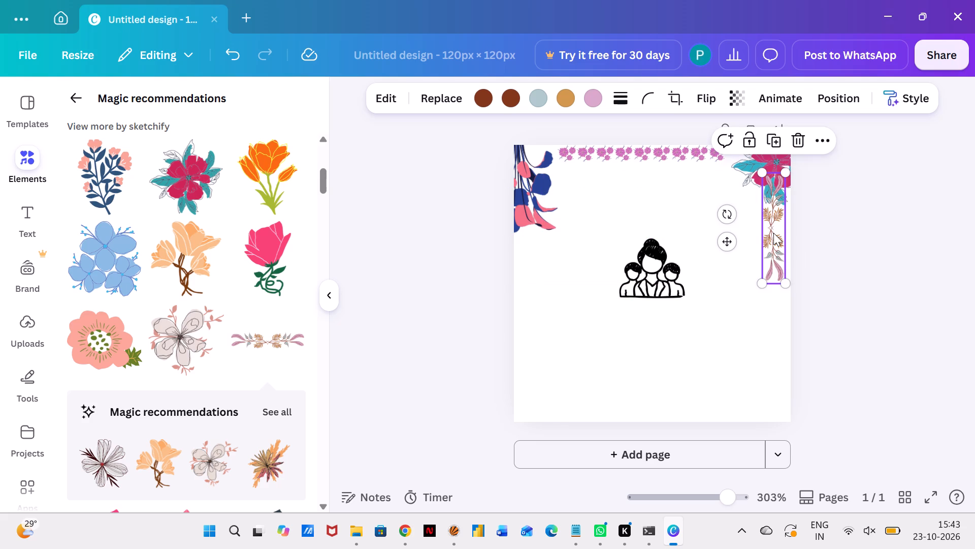
click(741, 357)
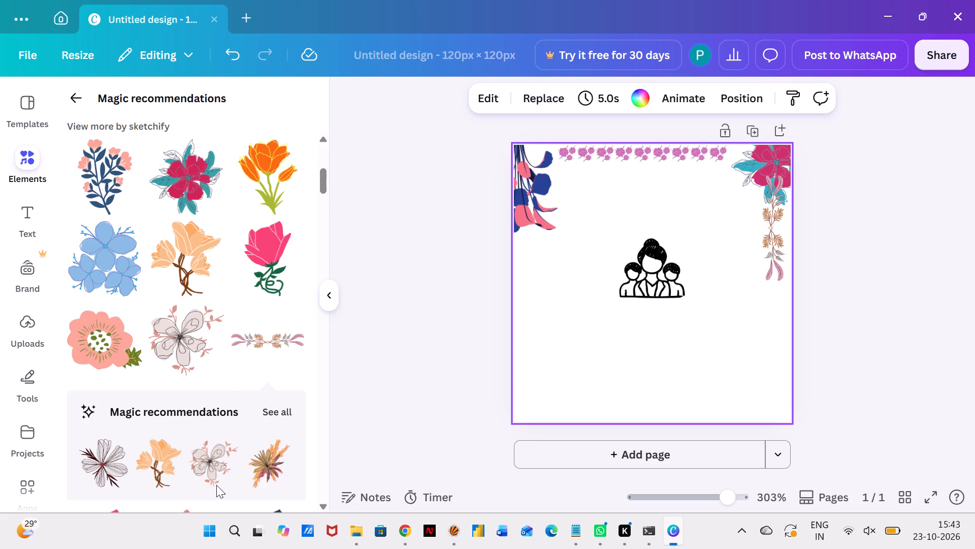
Add a second copy of the leafy divider from the Magic recommendations and rotate it to 87°, nearly vertical.
click(272, 340)
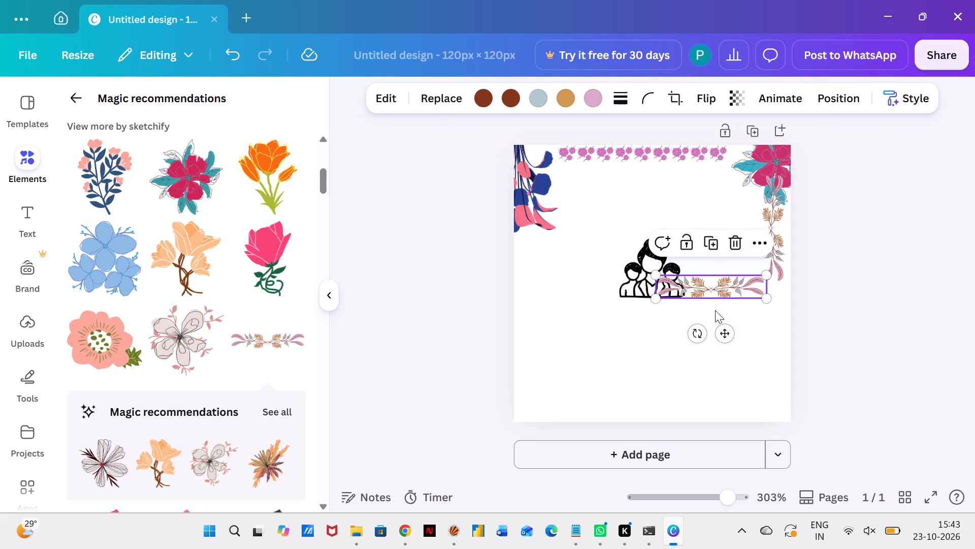
double_click(698, 332)
drag(698, 332, 674, 283)
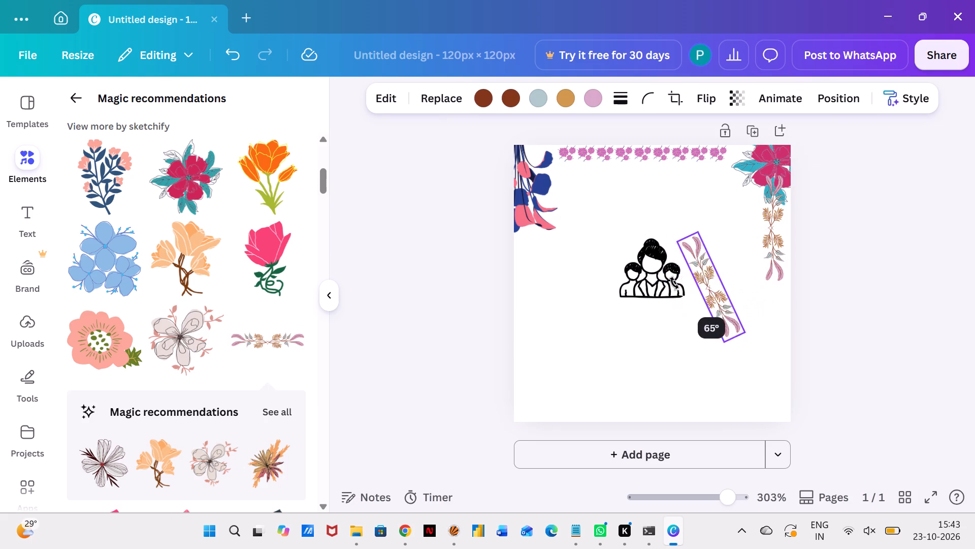
drag(674, 283, 714, 302)
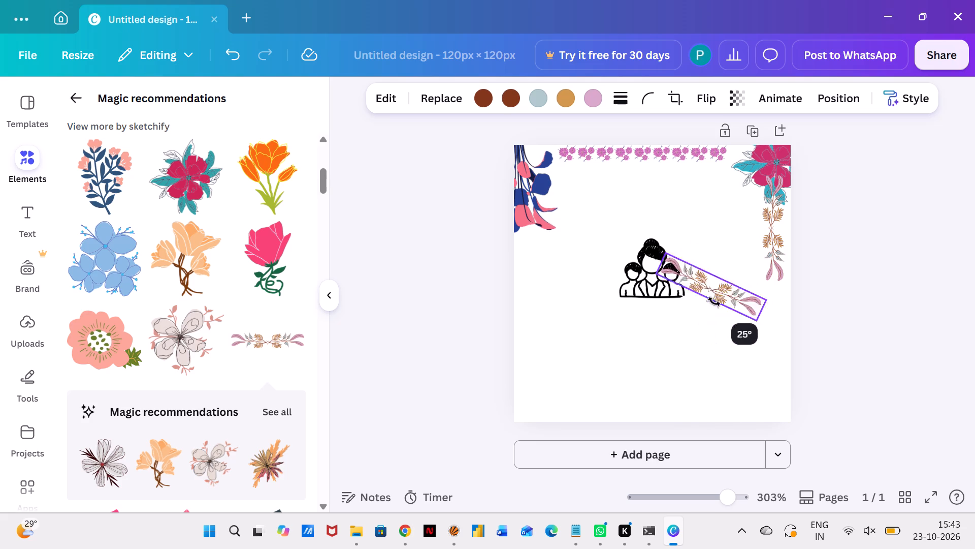
drag(714, 302, 654, 332)
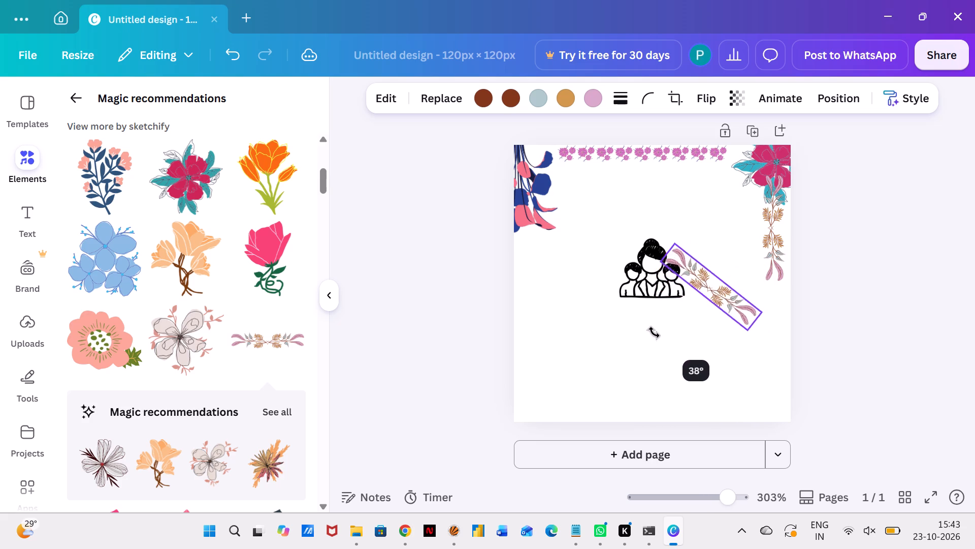
drag(654, 332, 576, 304)
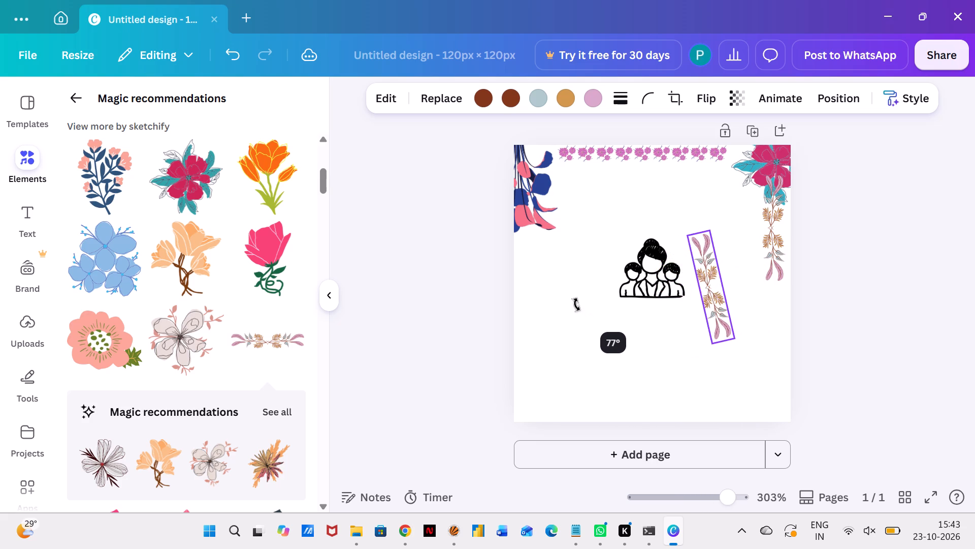
drag(576, 304, 560, 283)
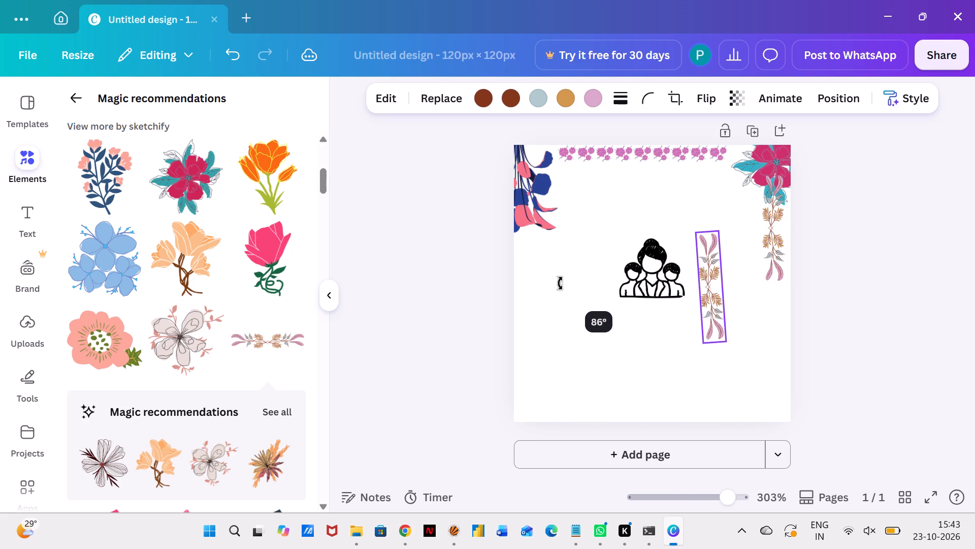
drag(560, 283, 560, 281)
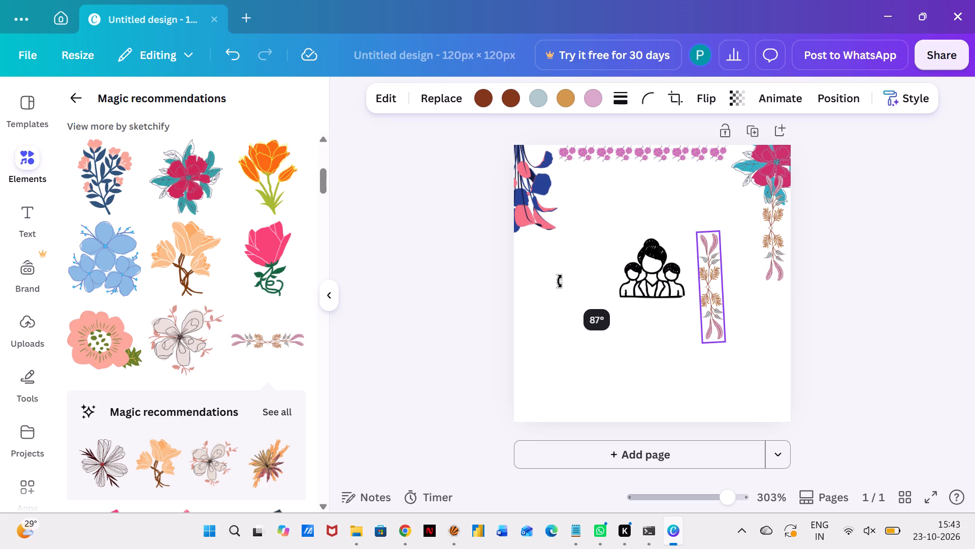
drag(560, 281, 560, 282)
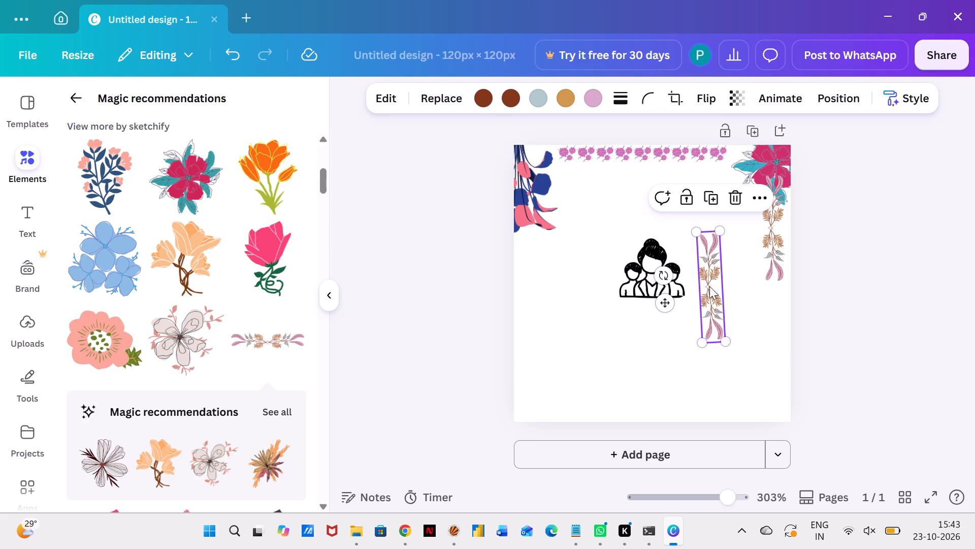
Place the second leafy divider directly below the first one along the page's right edge.
drag(712, 289, 778, 331)
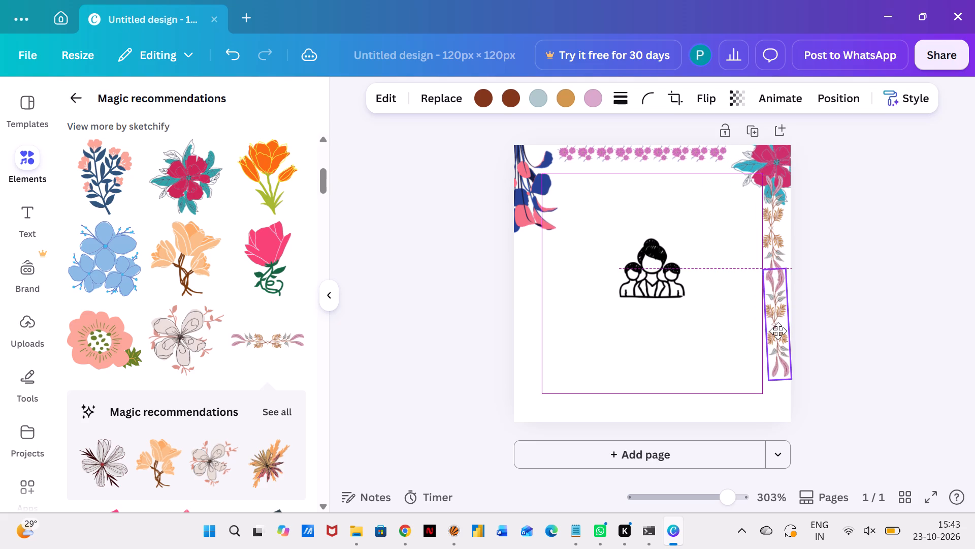
drag(778, 331, 777, 332)
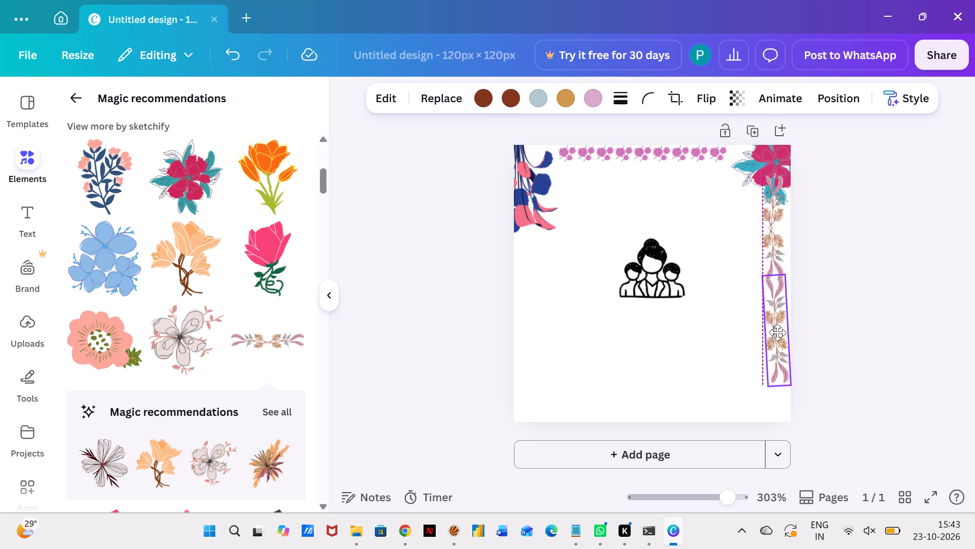
drag(777, 332, 777, 332)
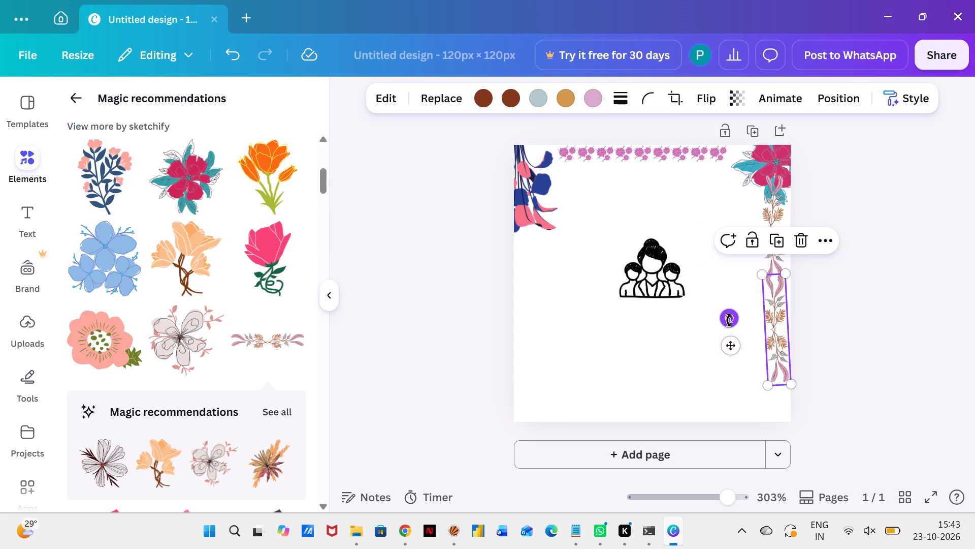
Rotate the lower leafy divider to 88° and nudge it up against the bottom end of the upper divider.
click(729, 320)
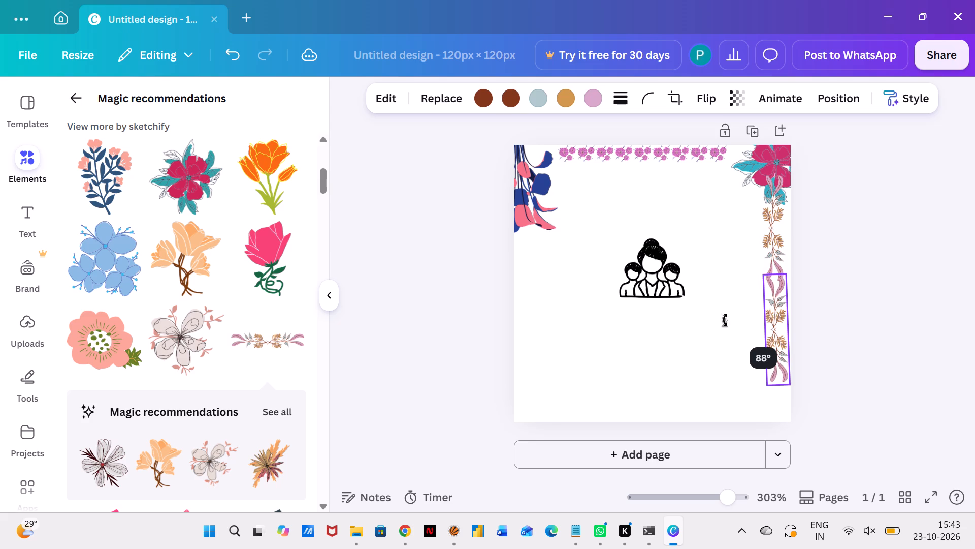
click(776, 346)
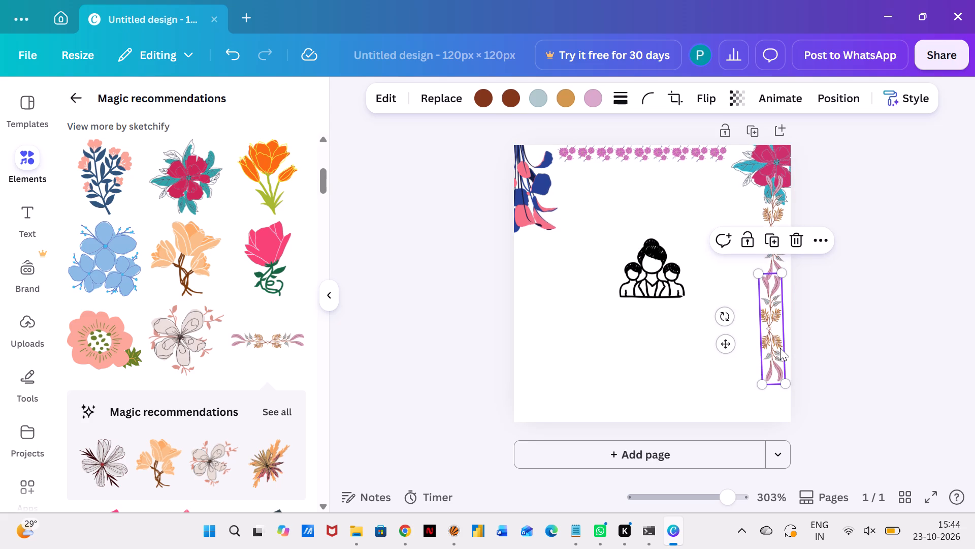
click(780, 348)
drag(780, 348, 774, 348)
double_click(774, 348)
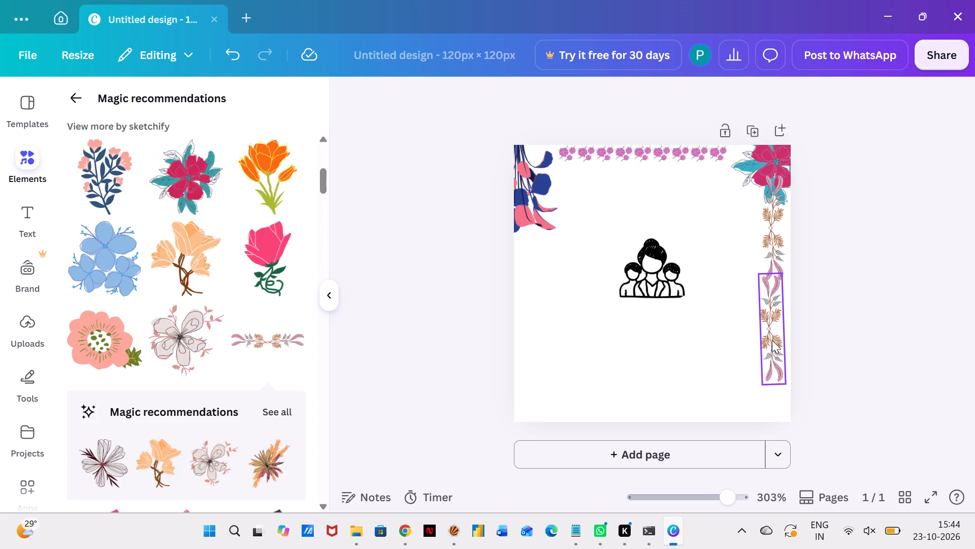
double_click(770, 339)
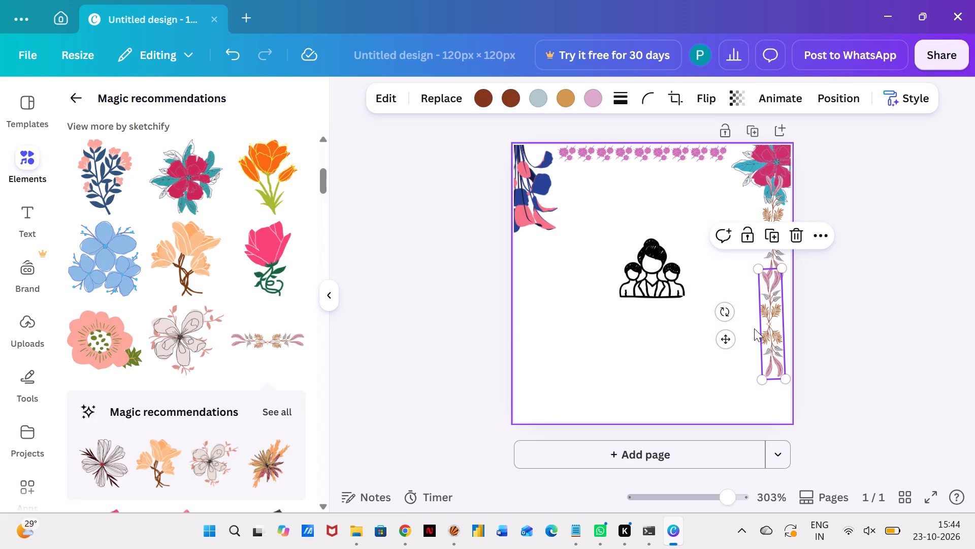
Fine-tune the lower leafy divider's tilt and position so it continues the upper divider in a straight line.
click(728, 314)
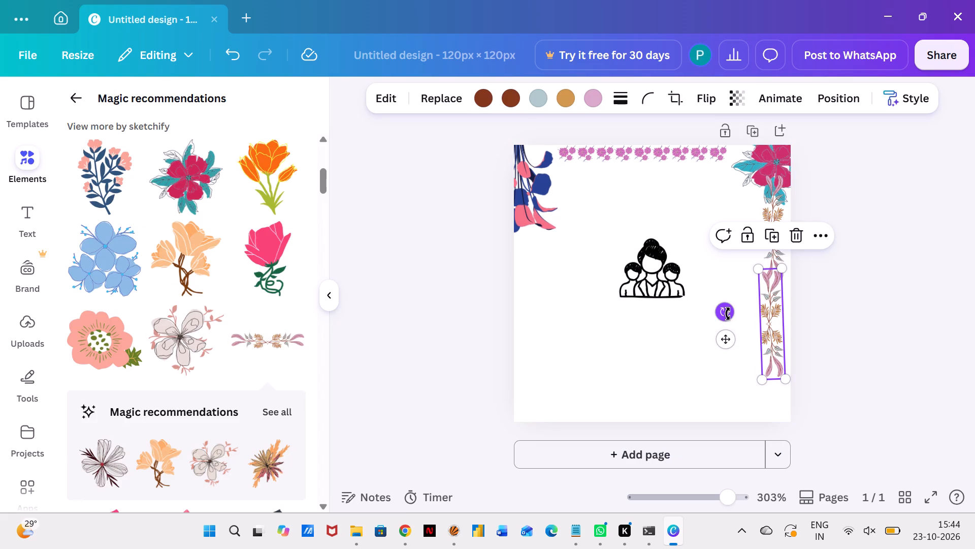
click(728, 314)
click(728, 314)
click(774, 314)
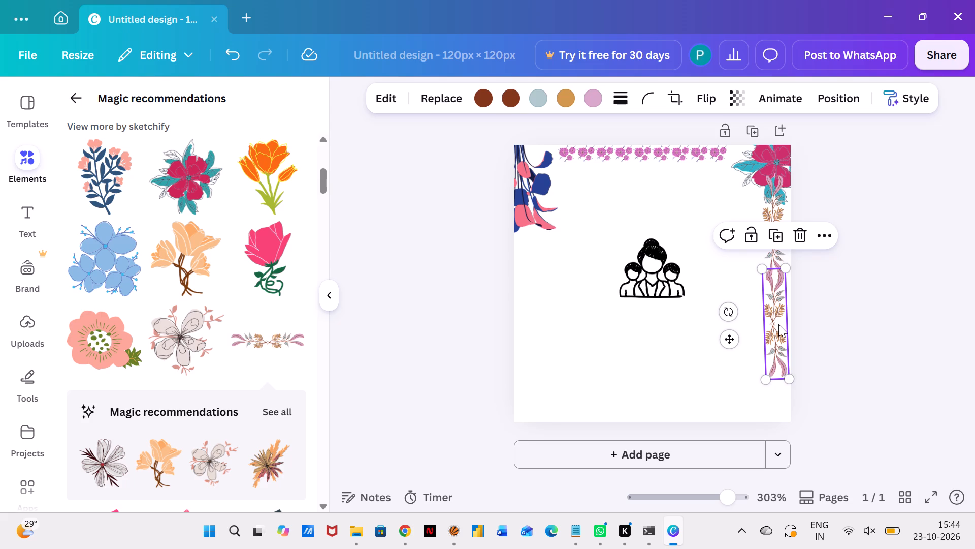
double_click(778, 324)
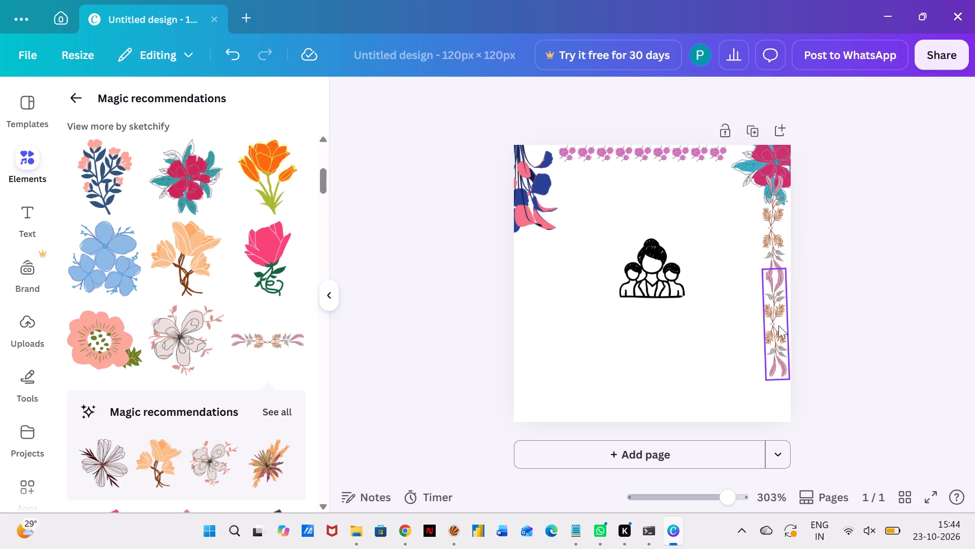
drag(768, 334, 768, 335)
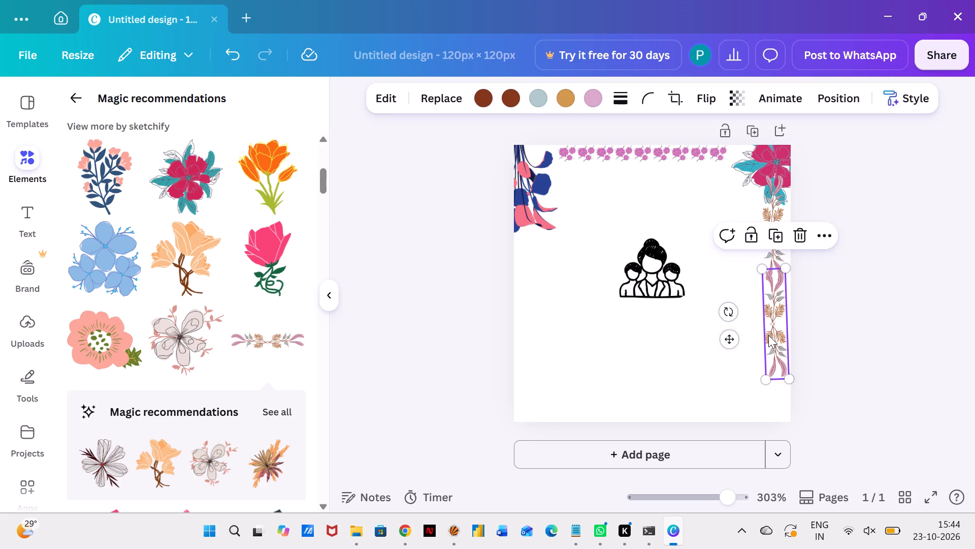
drag(768, 335, 768, 339)
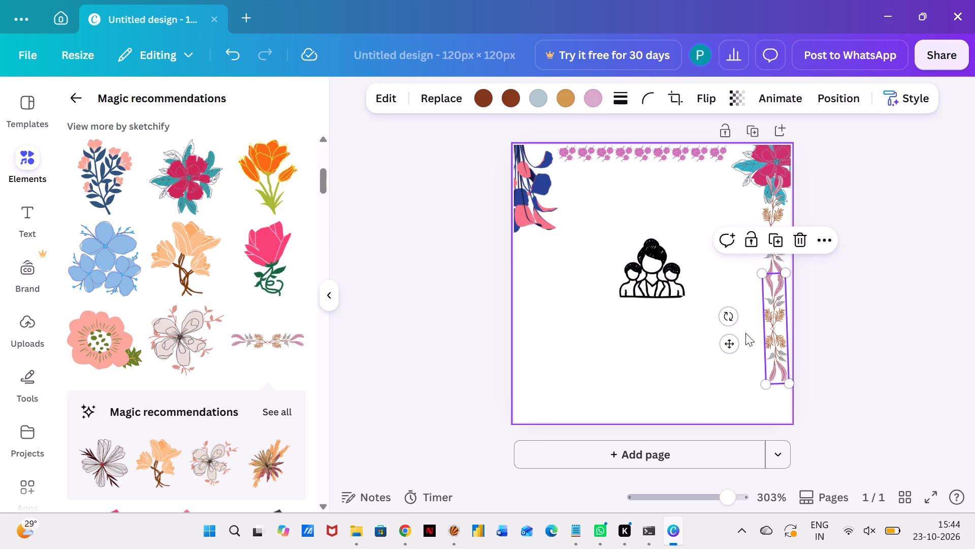
click(732, 321)
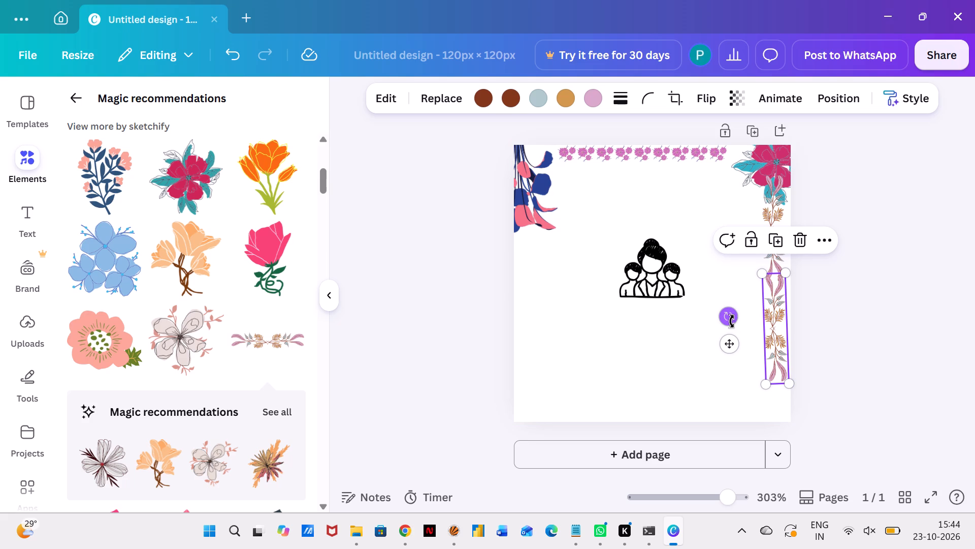
click(775, 369)
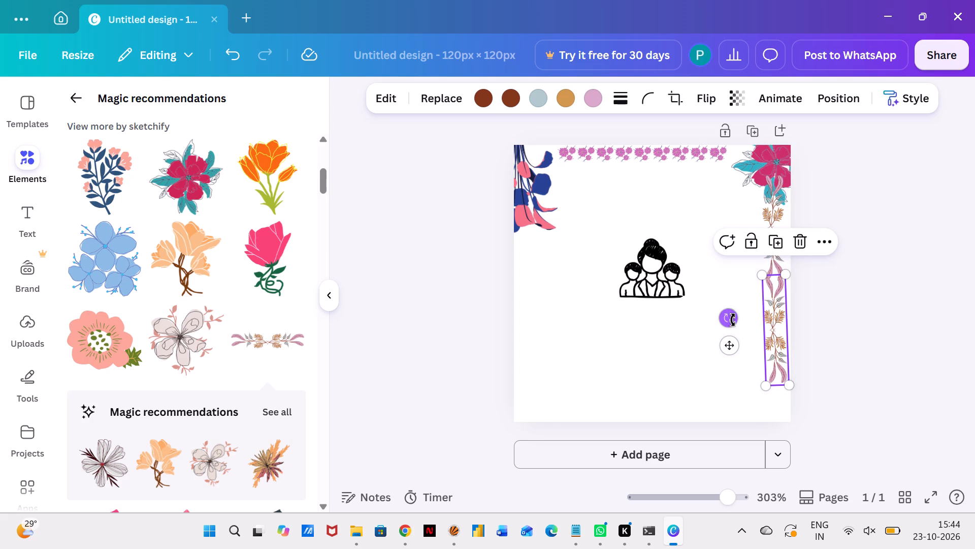
click(732, 319)
click(732, 319)
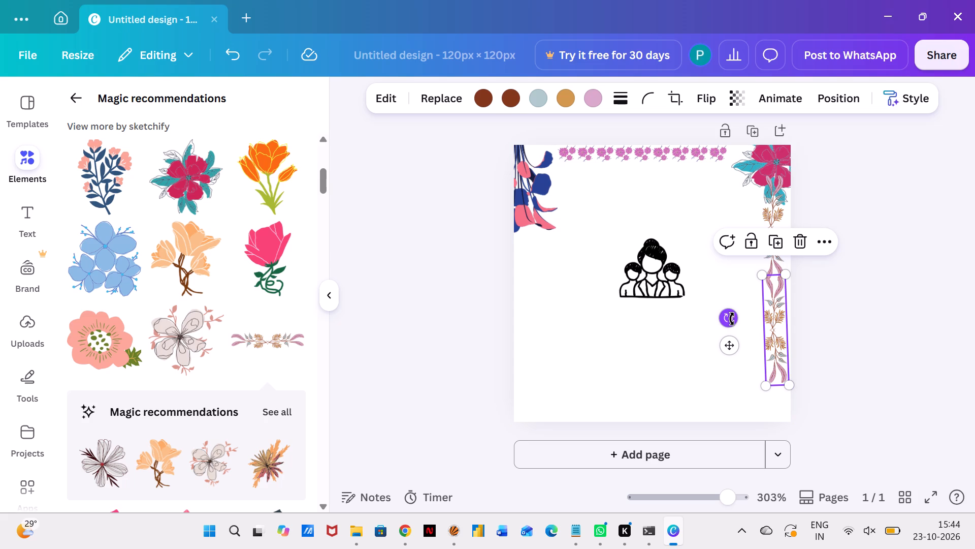